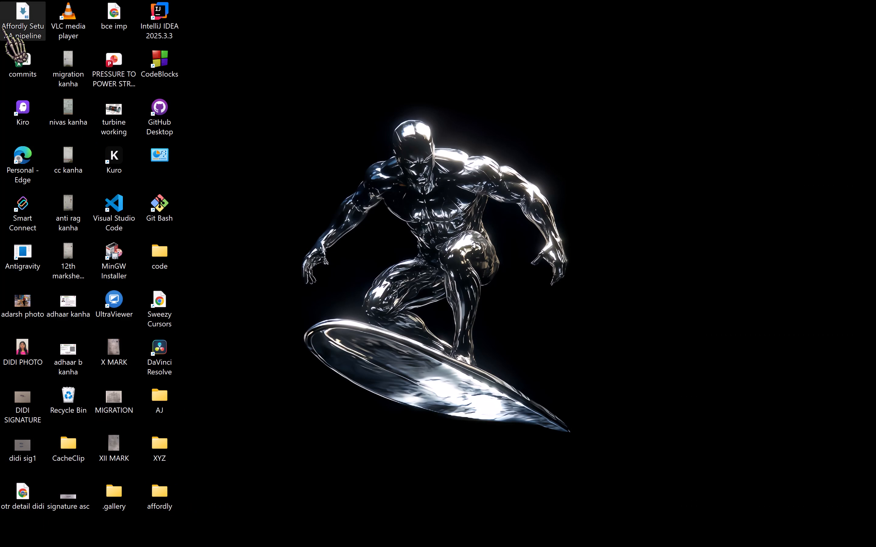
# Open the commits file from the desktop in Excel and maximize its window.
pyautogui.doubleClick(31, 54)
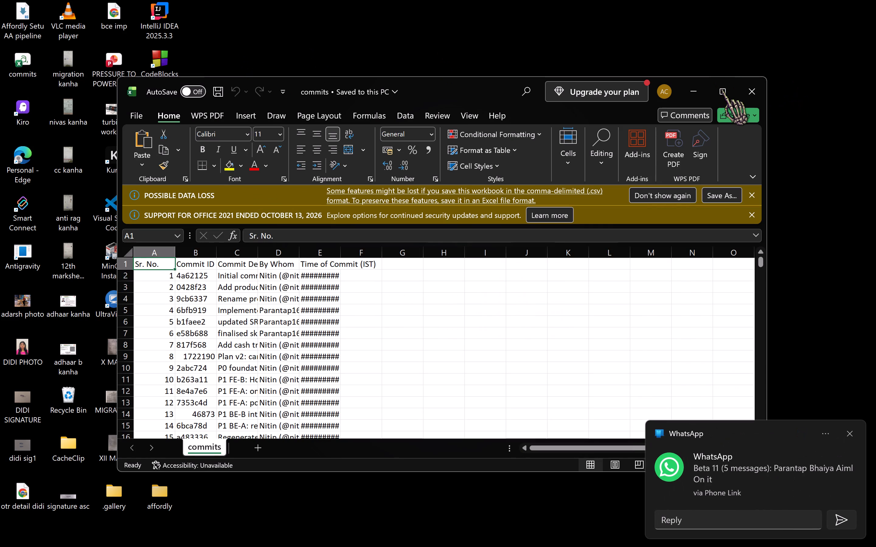
pyautogui.click(722, 90)
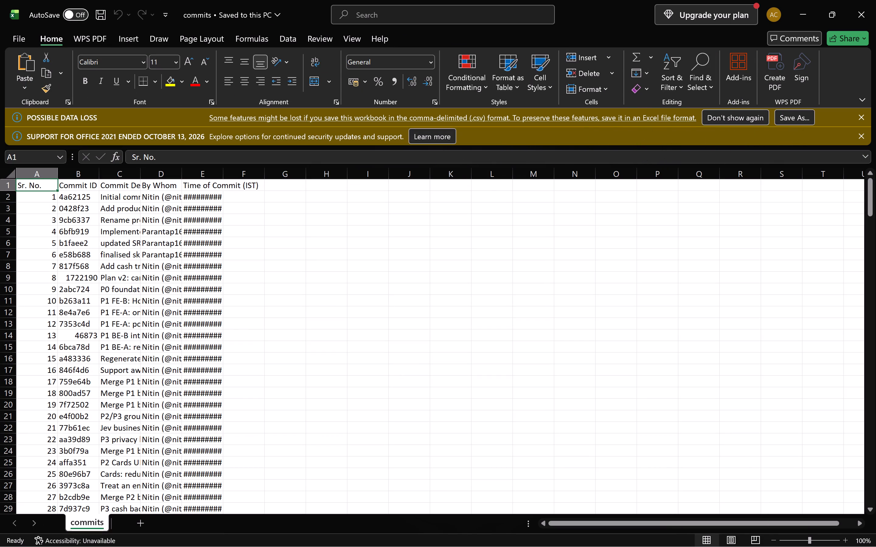
# Dismiss the possible data loss and Office 2021 support notices above the commits sheet, turning off further data loss notices.
pyautogui.scroll(-9, 258, 260)
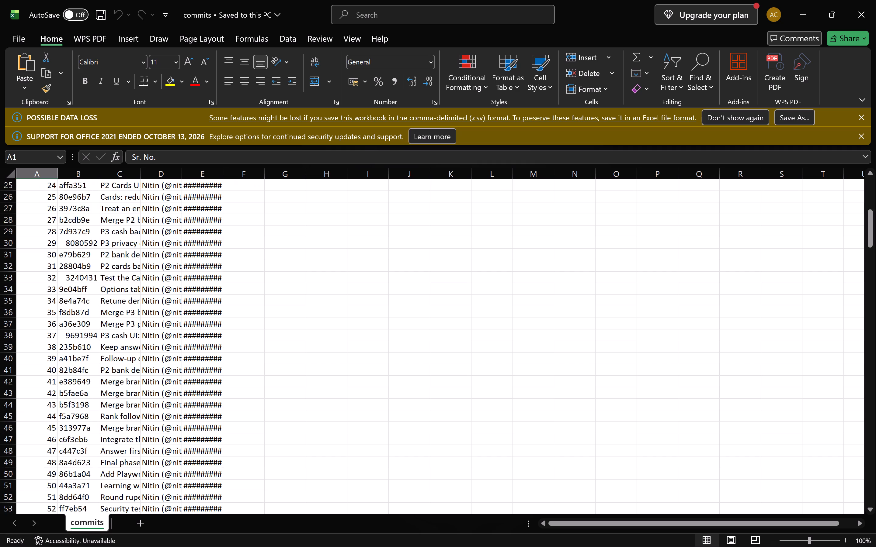
pyautogui.scroll(-20, 255, 259)
pyautogui.scroll(-1, 255, 259)
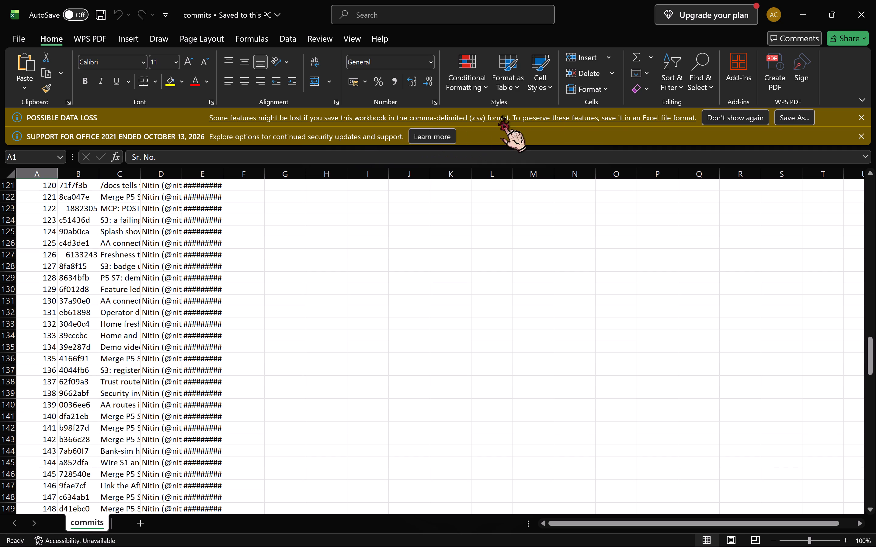
pyautogui.click(757, 123)
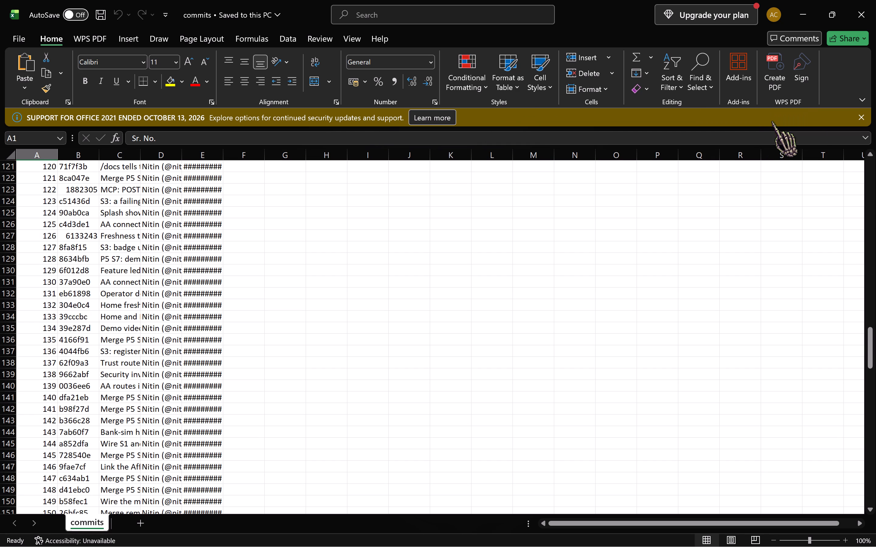
pyautogui.click(861, 113)
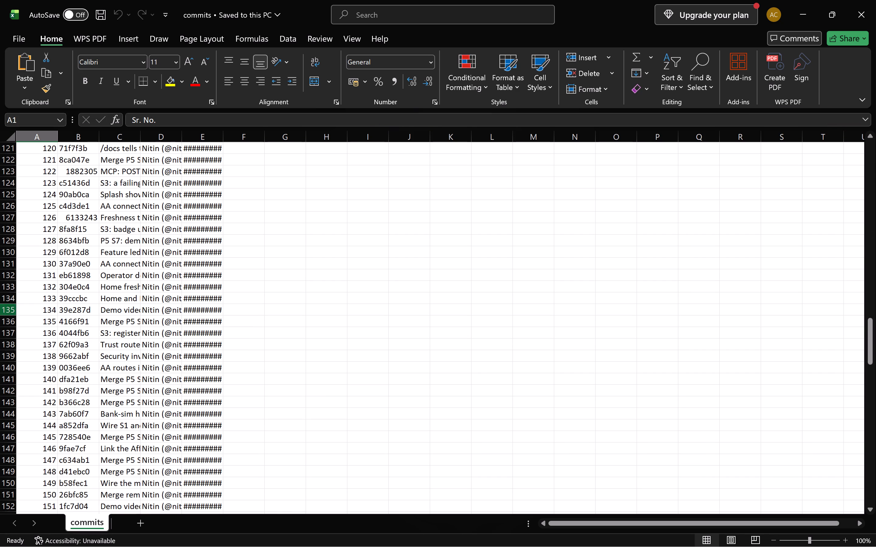
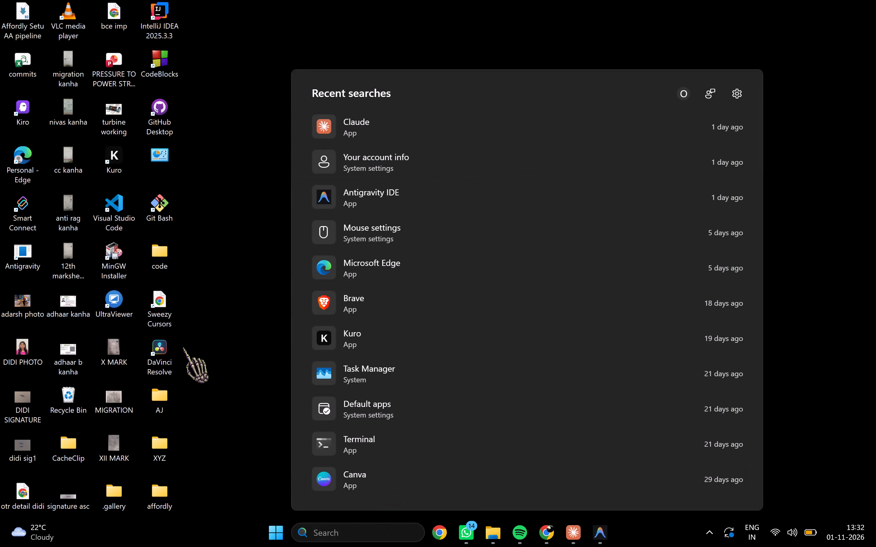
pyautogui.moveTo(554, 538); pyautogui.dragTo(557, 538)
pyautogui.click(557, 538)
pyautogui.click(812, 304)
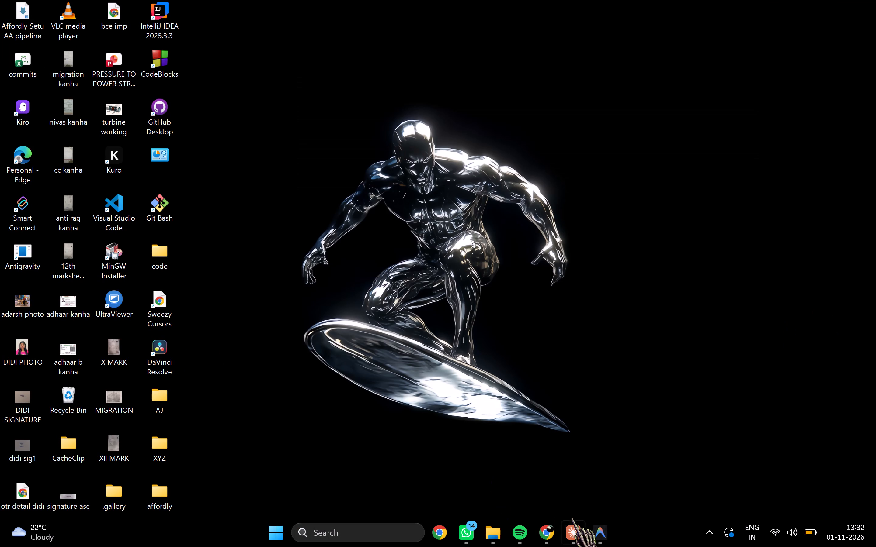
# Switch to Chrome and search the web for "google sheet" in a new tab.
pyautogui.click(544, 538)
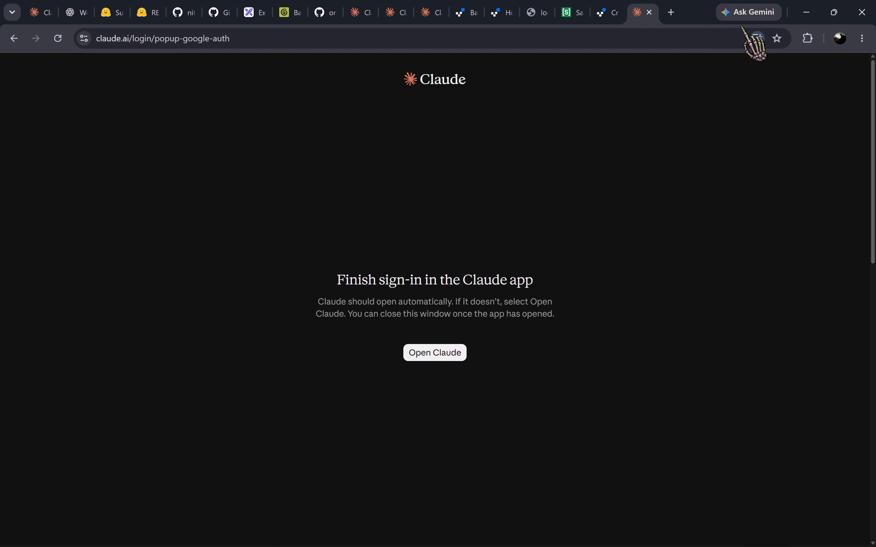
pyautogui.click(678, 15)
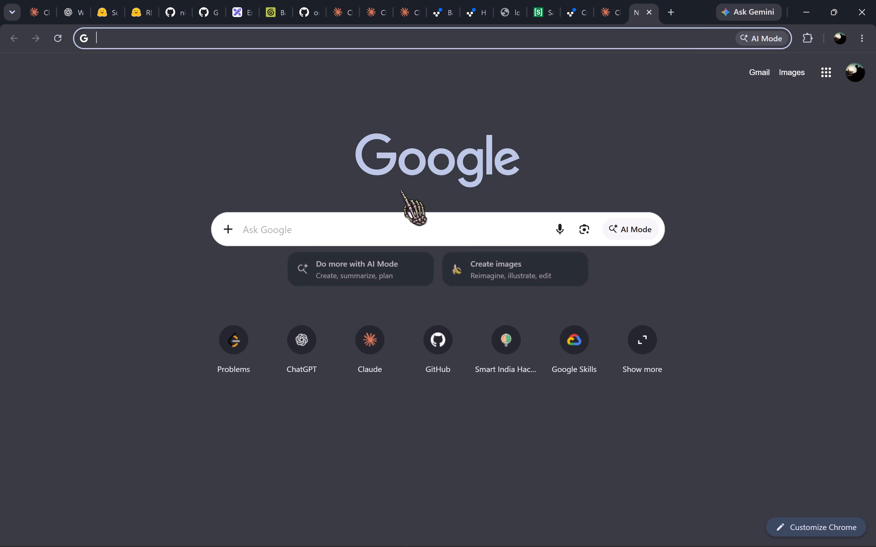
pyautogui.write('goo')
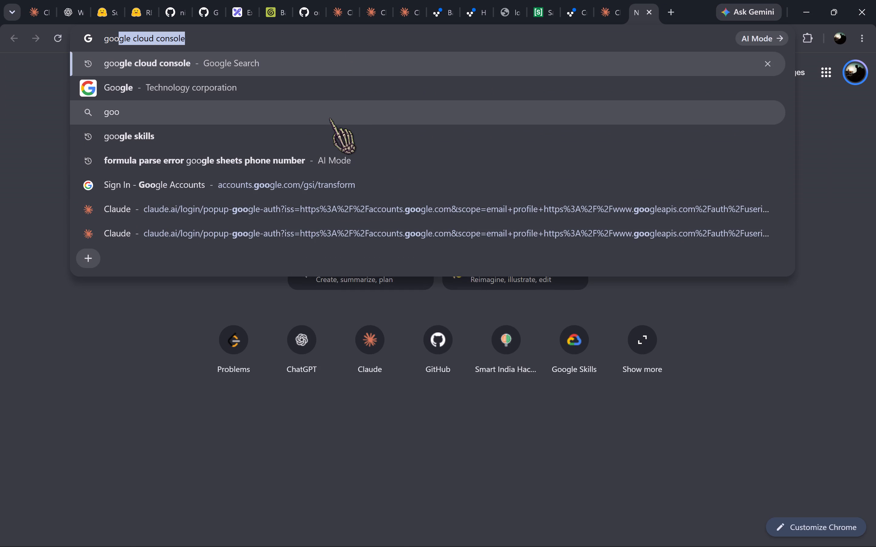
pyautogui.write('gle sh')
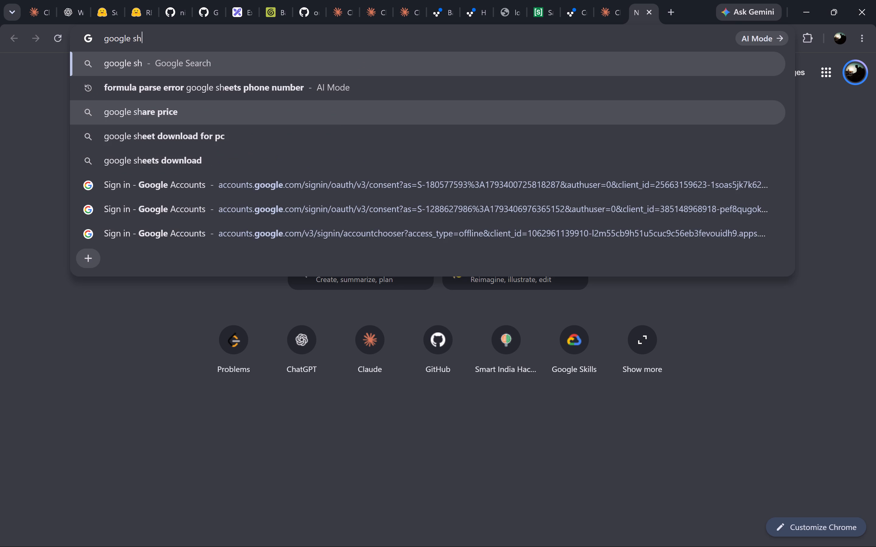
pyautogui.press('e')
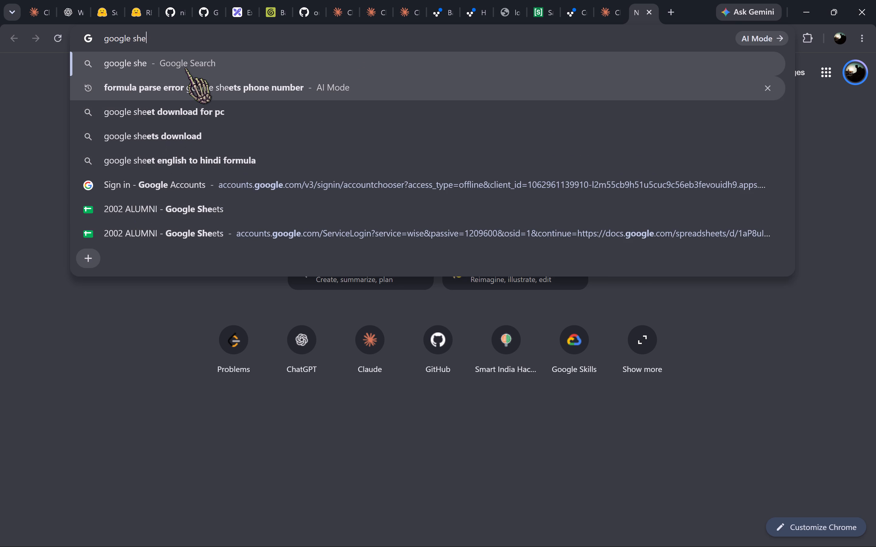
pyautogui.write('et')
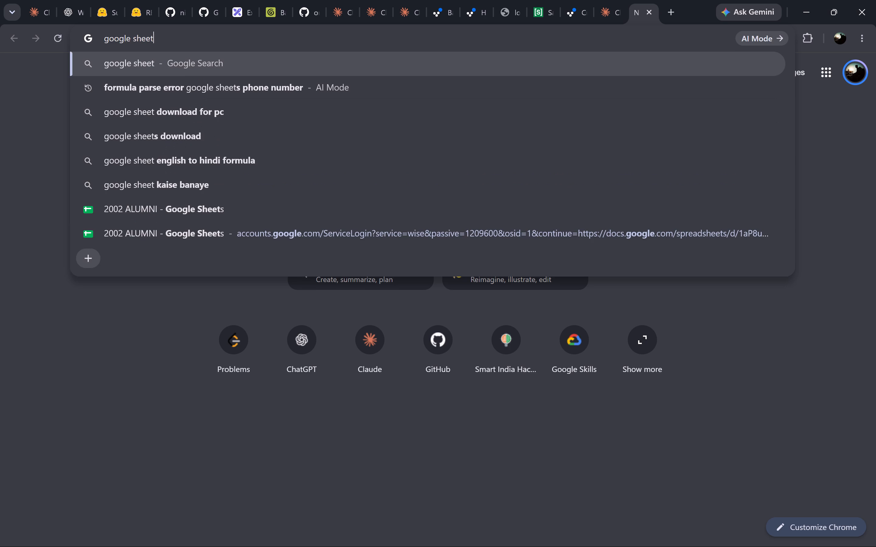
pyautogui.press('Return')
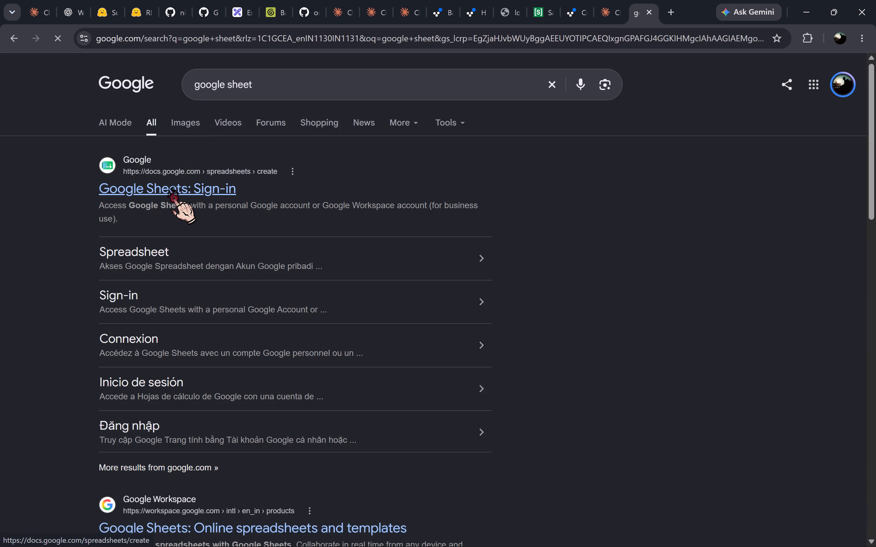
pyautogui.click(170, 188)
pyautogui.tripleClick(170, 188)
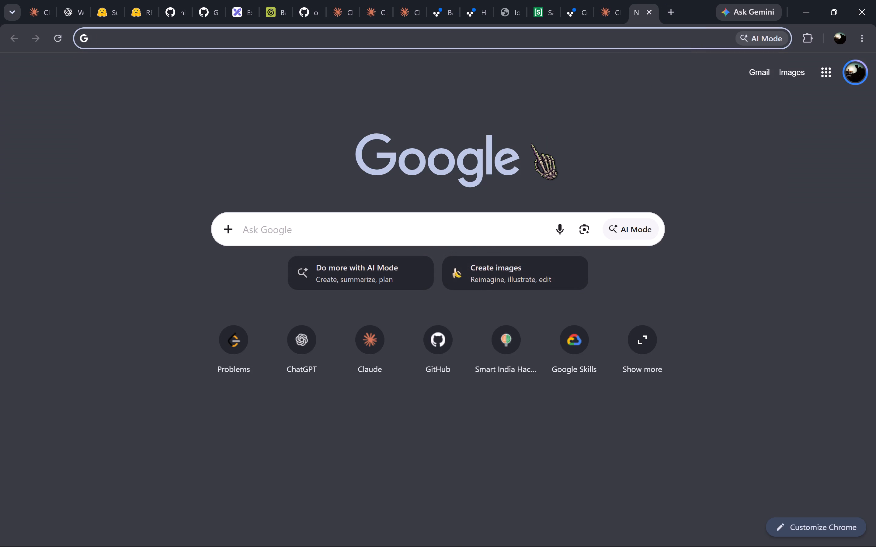
pyautogui.write('goog')
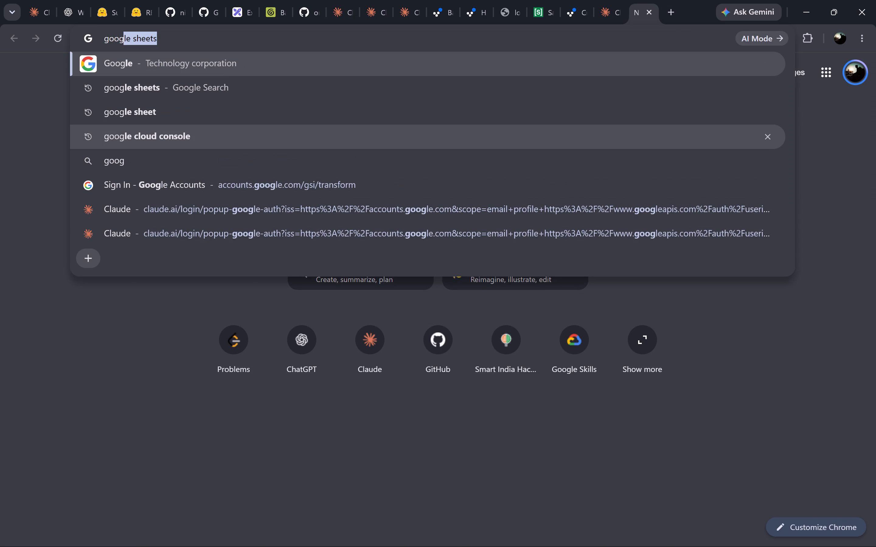
pyautogui.press('BackSpace')
pyautogui.press('BackSpace')
pyautogui.press('BackSpace')
pyautogui.press('BackSpace')
pyautogui.press('BackSpace')
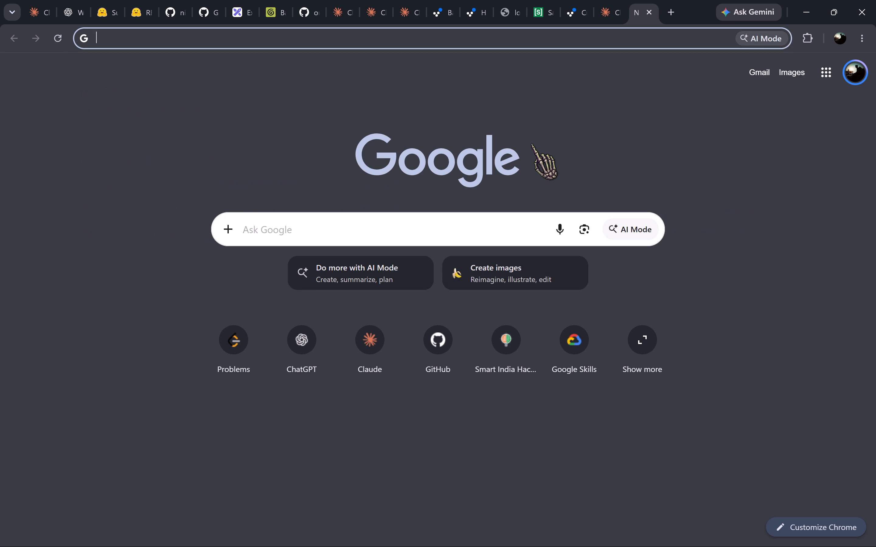
pyautogui.write('csv')
pyautogui.press('Return')
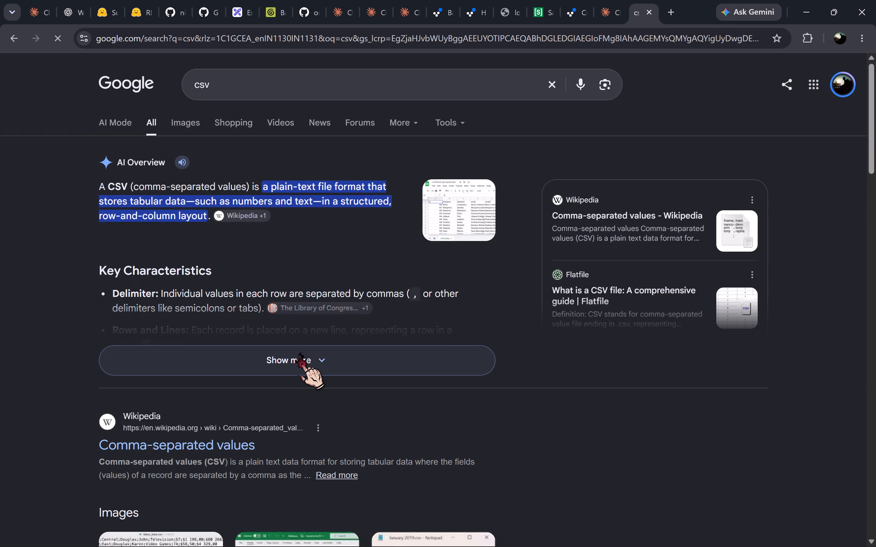
pyautogui.scroll(-5, 299, 353)
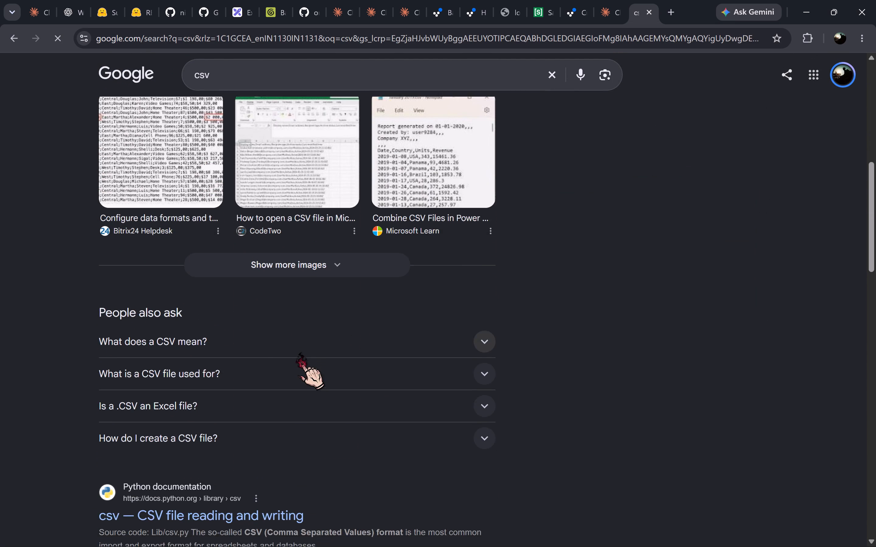
pyautogui.scroll(-6, 299, 353)
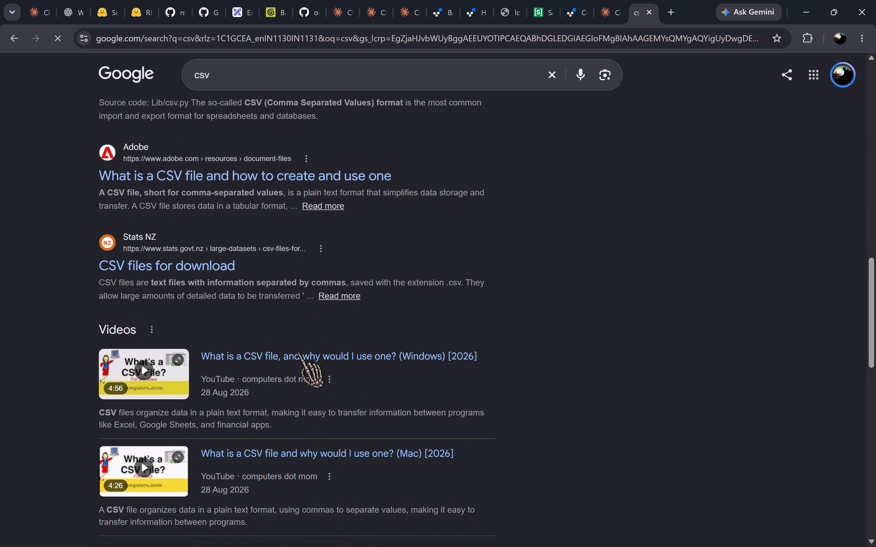
pyautogui.scroll(-3, 299, 353)
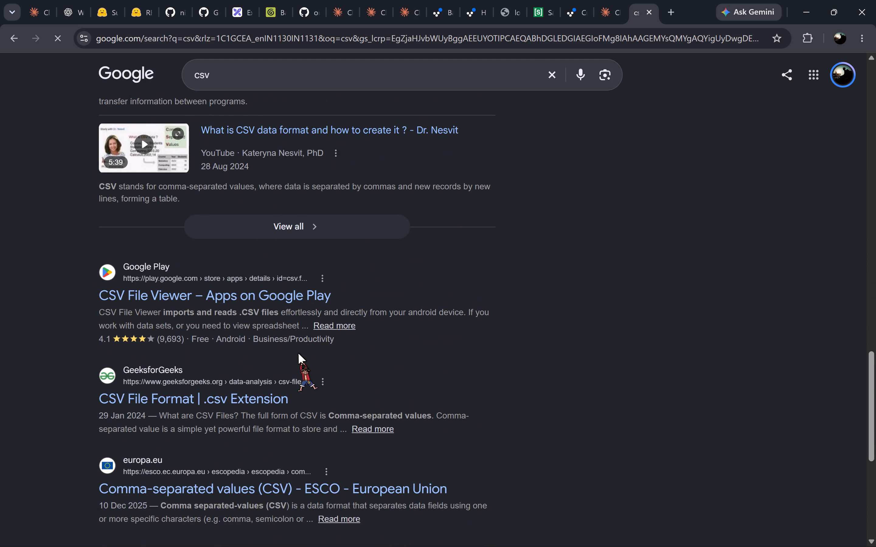
pyautogui.scroll(-1, 299, 353)
pyautogui.scroll(12, 270, 301)
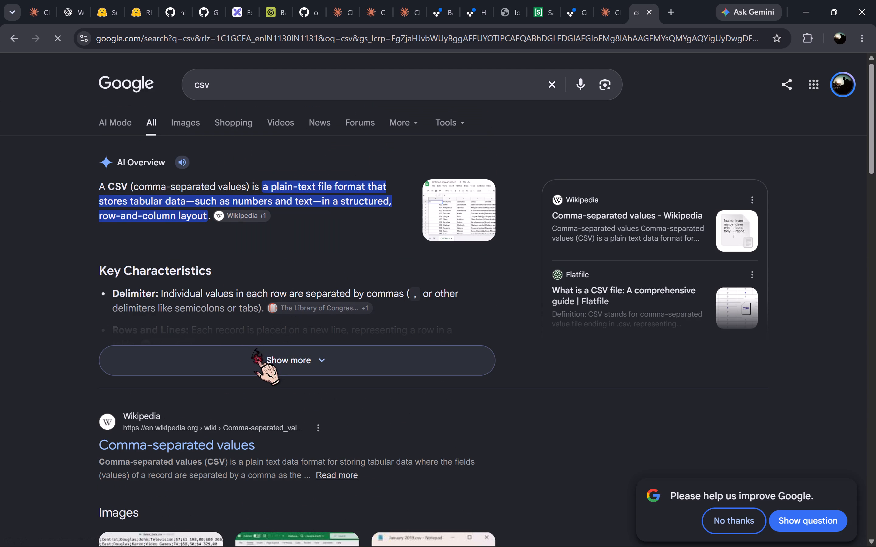
pyautogui.scroll(-4, 213, 425)
pyautogui.scroll(1, 213, 425)
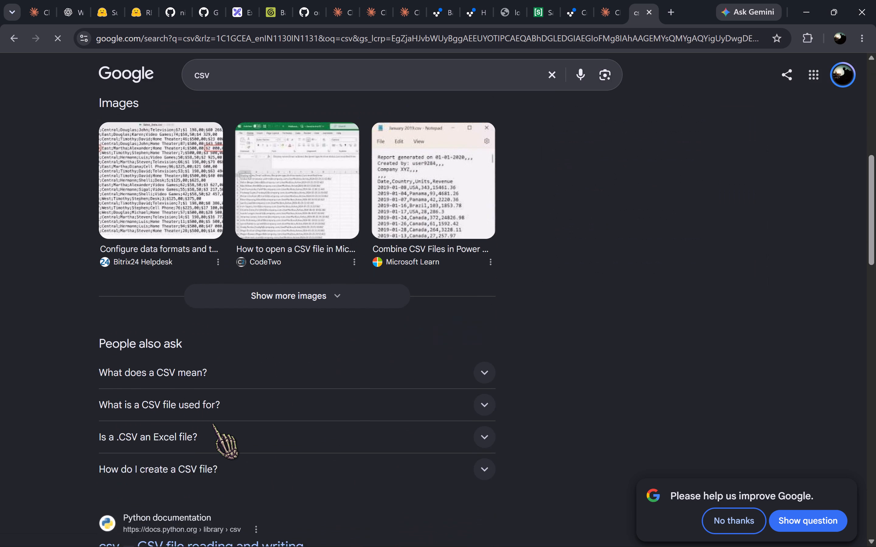
pyautogui.scroll(1, 213, 425)
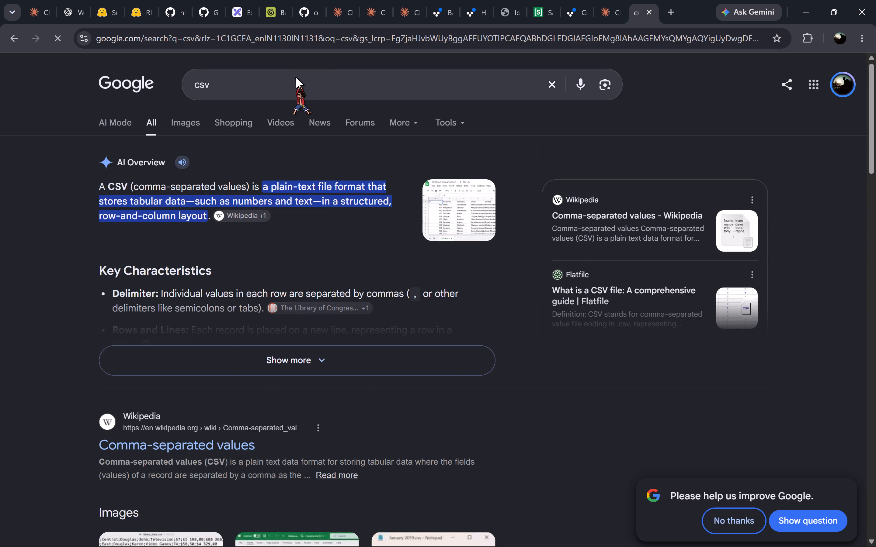
# Refine the search to "csv google sheets" and open a new blank spreadsheet through the Google Sheets sign-in result.
pyautogui.click(296, 77)
pyautogui.press('space')
pyautogui.write('goo')
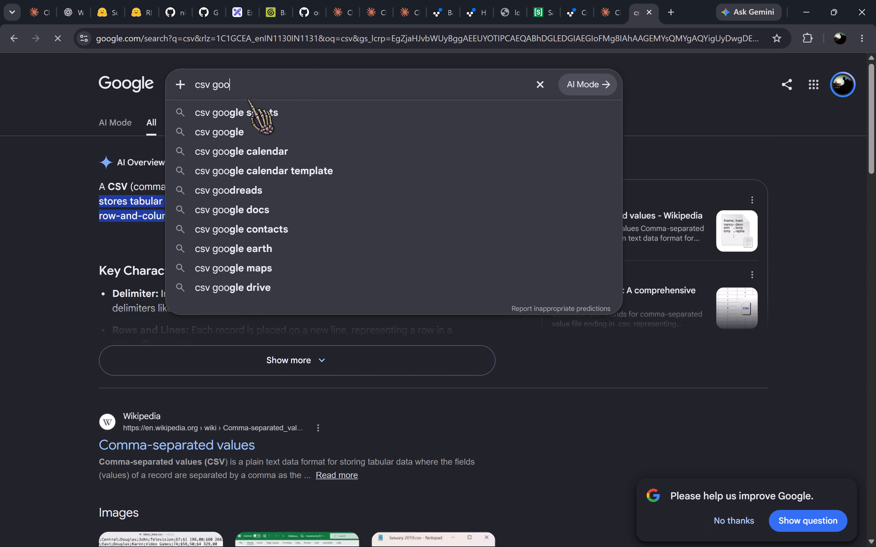
pyautogui.click(245, 116)
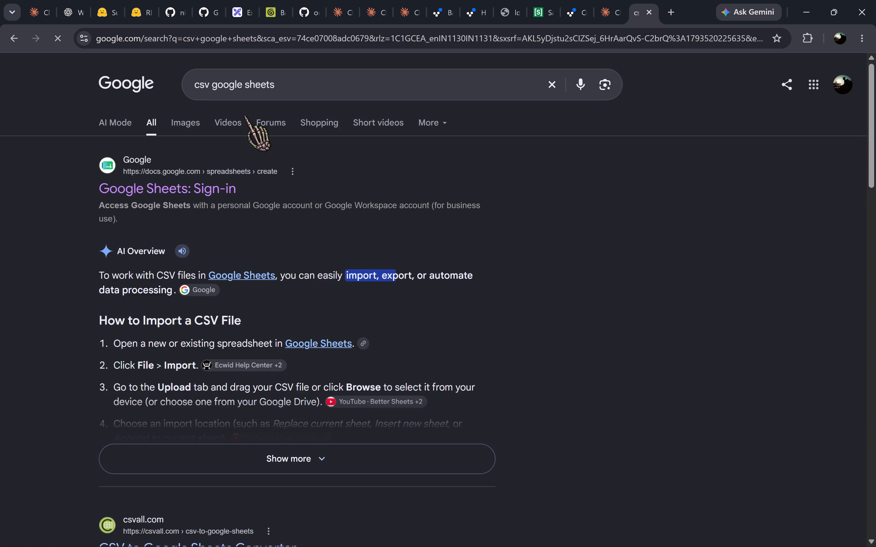
pyautogui.click(204, 186)
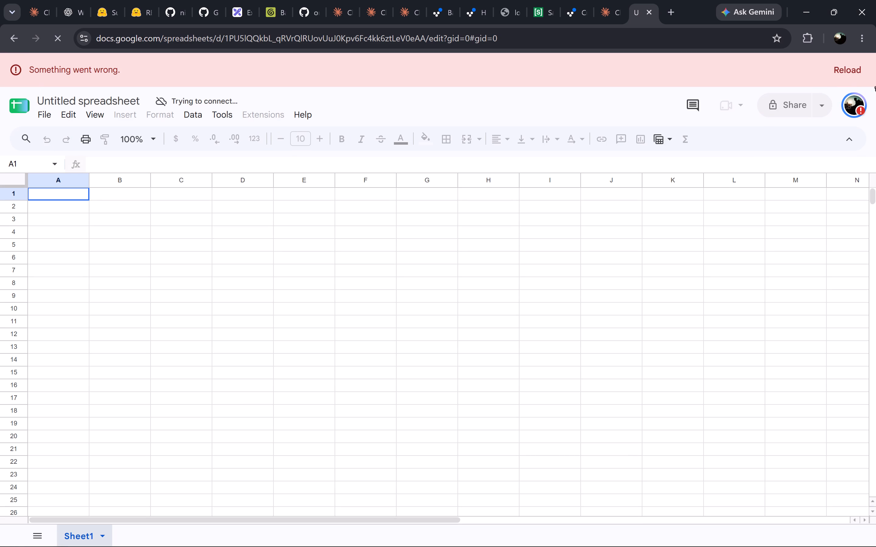
# Reload the untitled Google Sheets spreadsheet.
pyautogui.click(858, 68)
pyautogui.click(858, 68)
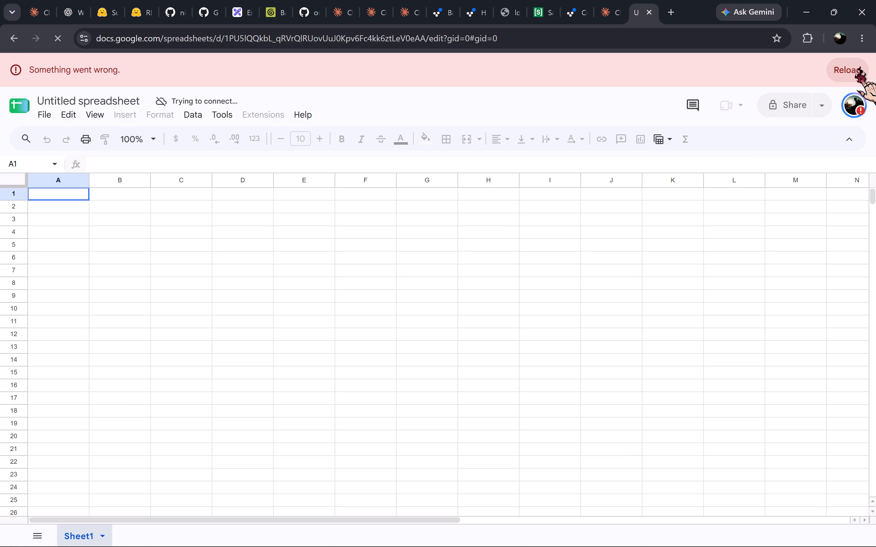
pyautogui.click(858, 68)
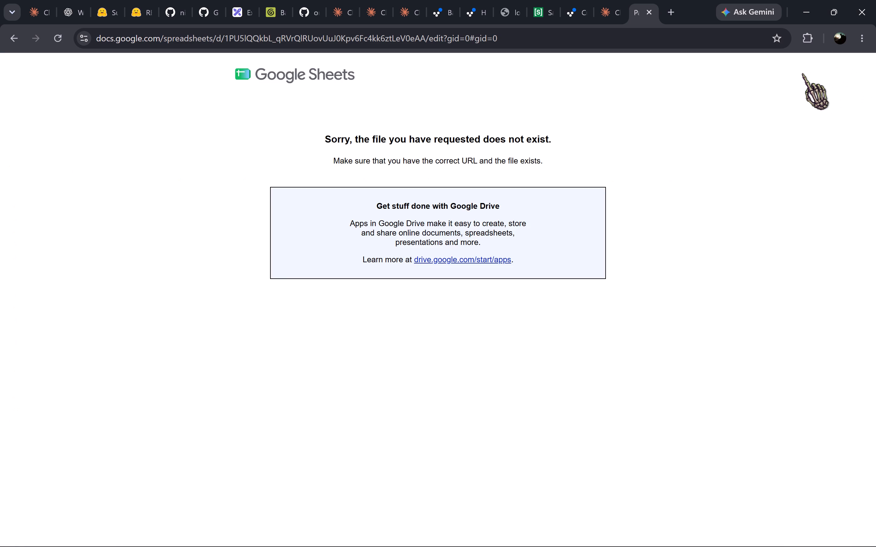
# Follow the drive.google.com/start/apps link to the Google Drive product page and sign in to open the Drive home page.
pyautogui.click(434, 259)
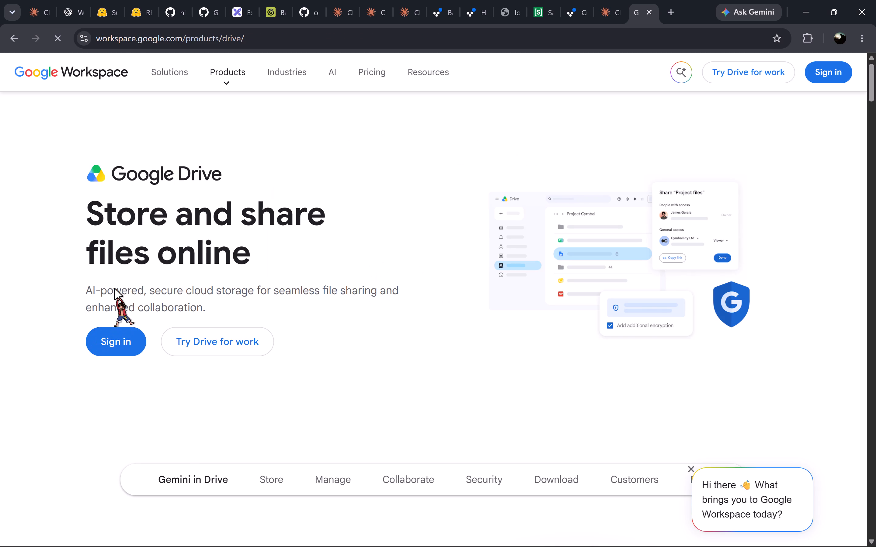
pyautogui.click(823, 70)
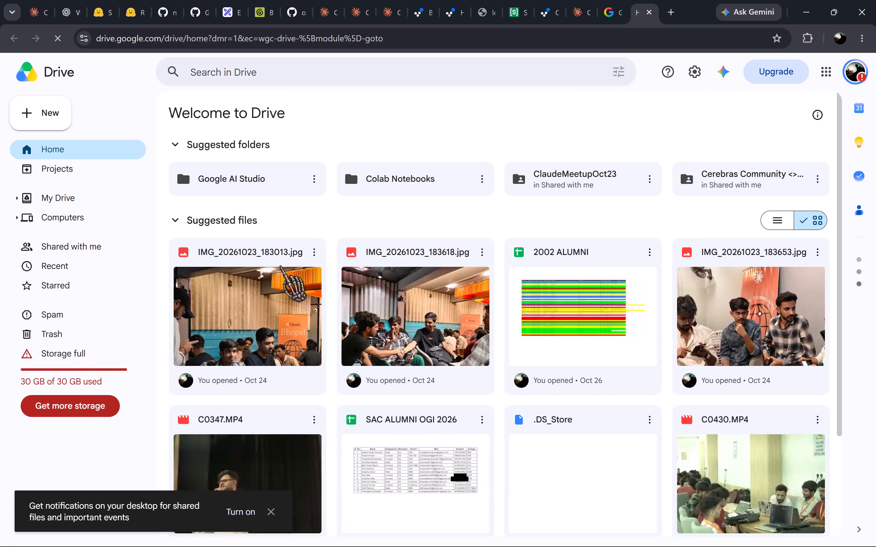
pyautogui.click(551, 107)
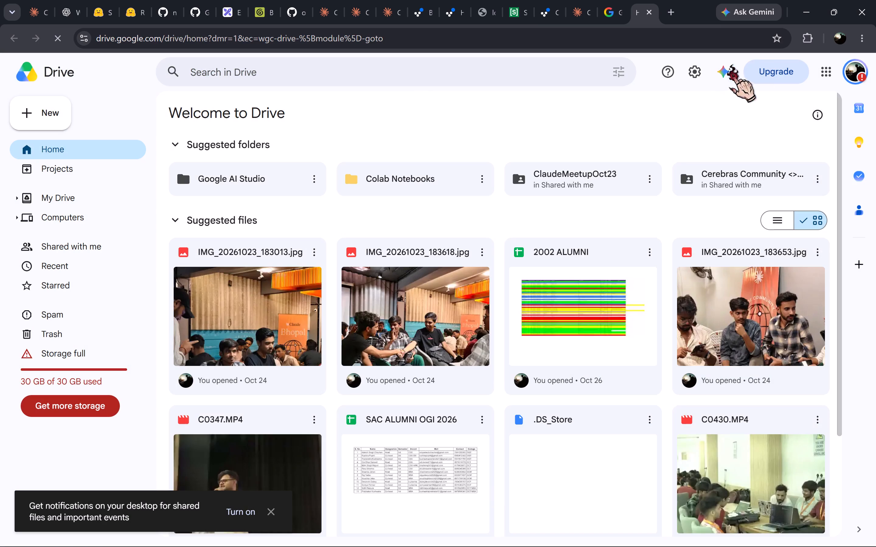
# Switch from the current Chrome profile to the user's other profile with the plane avatar, in a new window.
pyautogui.click(839, 39)
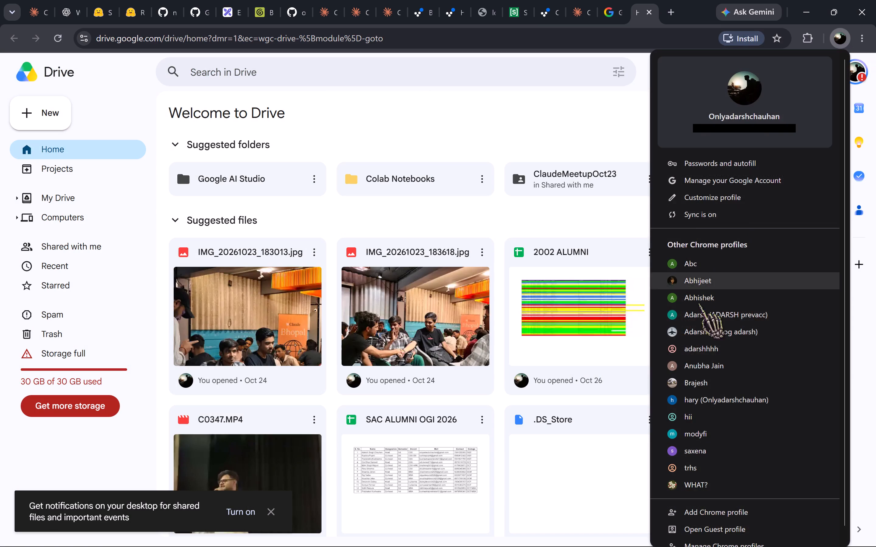
pyautogui.click(699, 329)
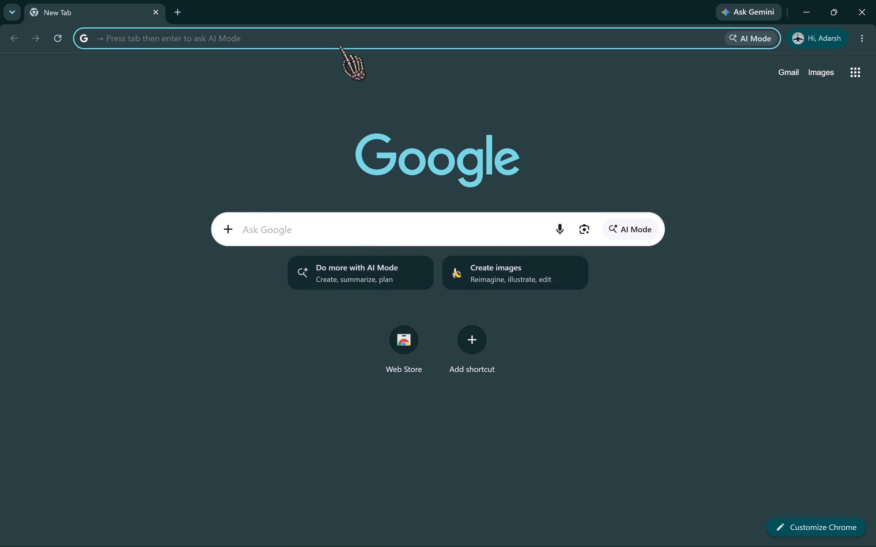
# Search the web for "google sheets" and open a new blank spreadsheet through the Google Sheets: Sign-in result.
pyautogui.write('goog')
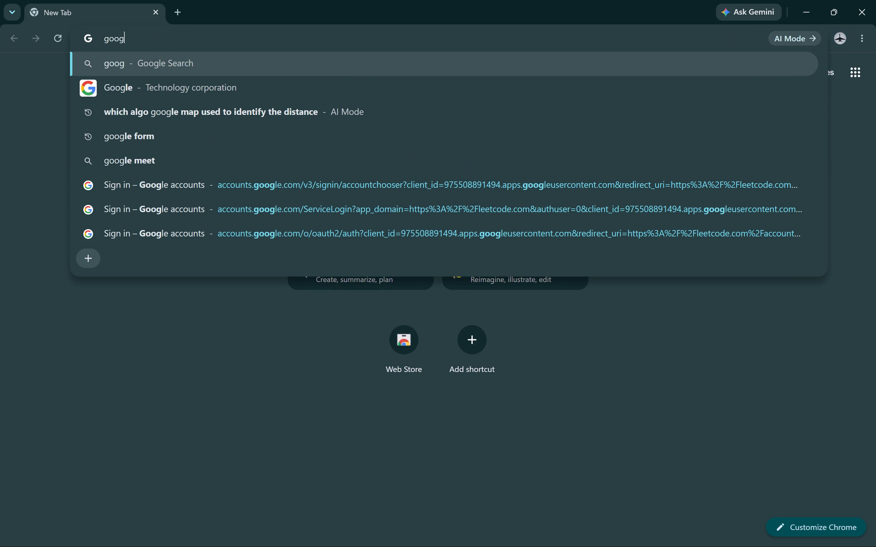
pyautogui.write('le shhe')
pyautogui.press('BackSpace')
pyautogui.press('BackSpace')
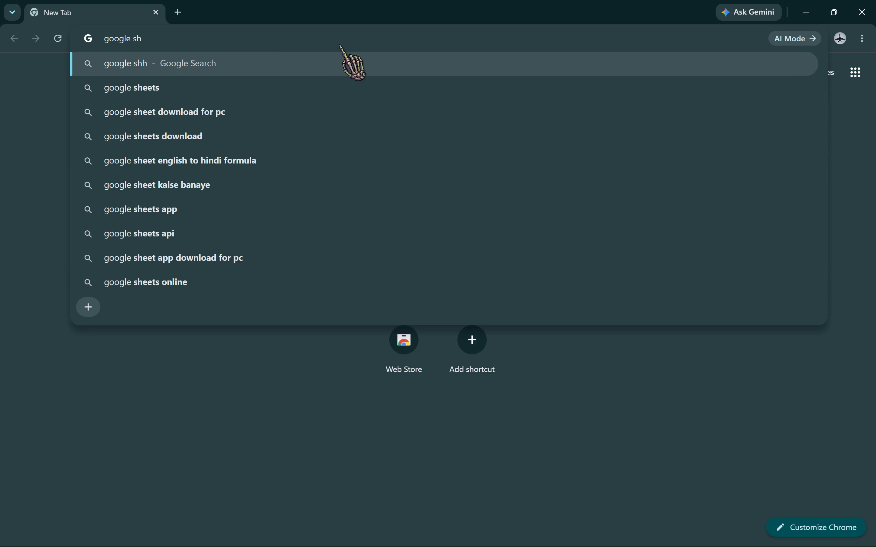
pyautogui.write('eets')
pyautogui.press('Return')
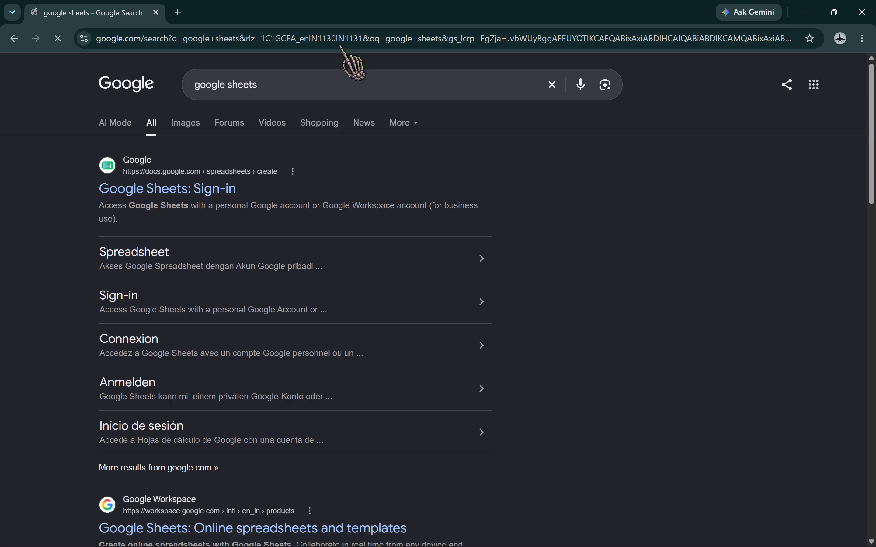
pyautogui.click(157, 185)
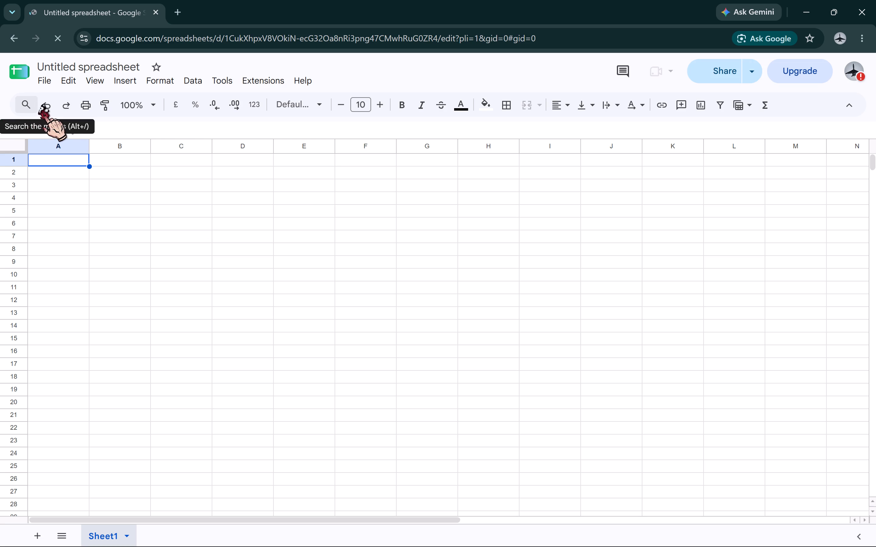
# Dismiss the tables tip, then upload the commits CSV file from the Desktop folder and open it in Google Sheets.
pyautogui.click(44, 84)
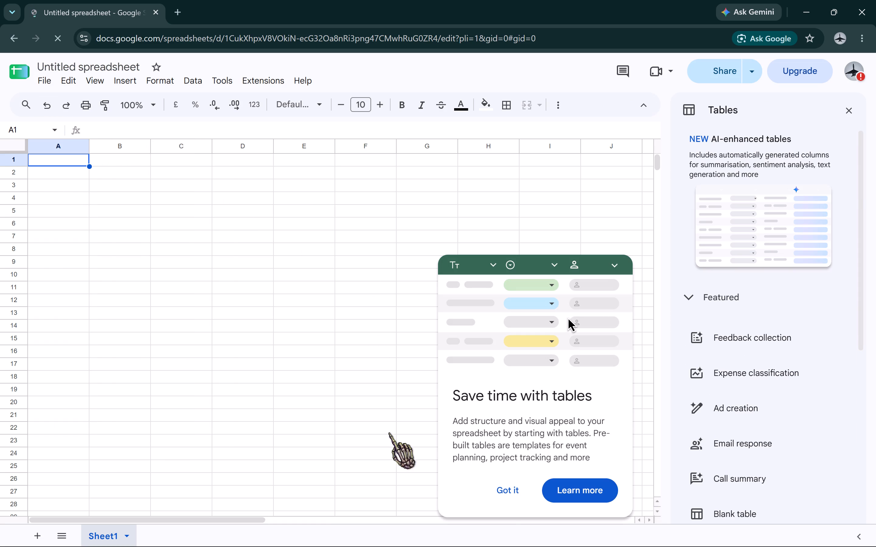
pyautogui.click(509, 490)
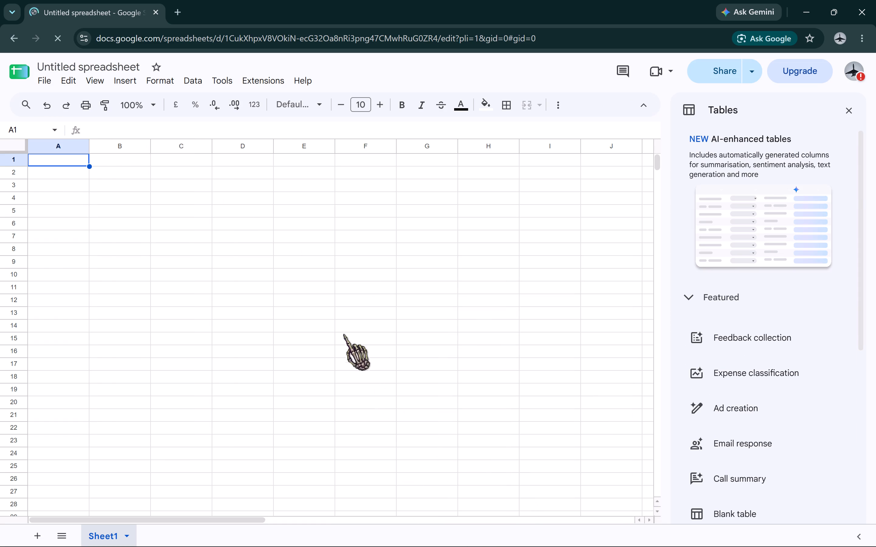
pyautogui.click(52, 81)
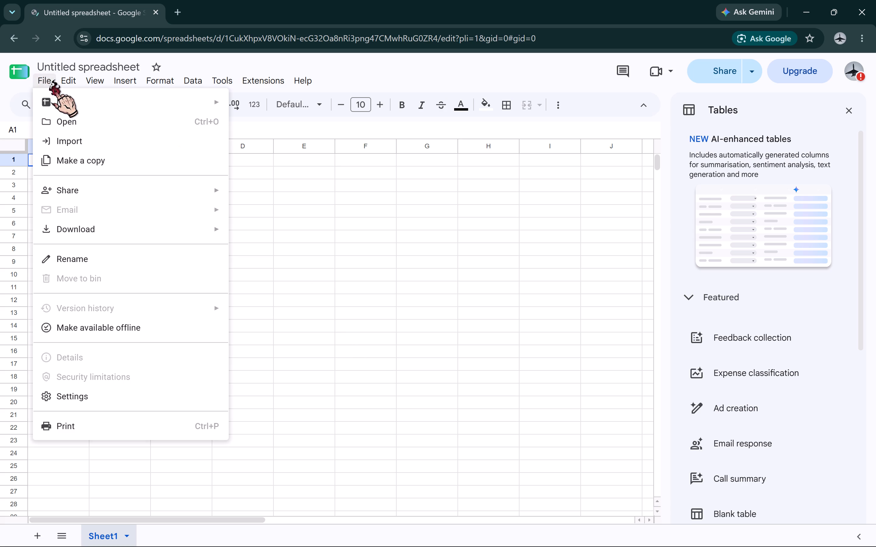
pyautogui.click(78, 116)
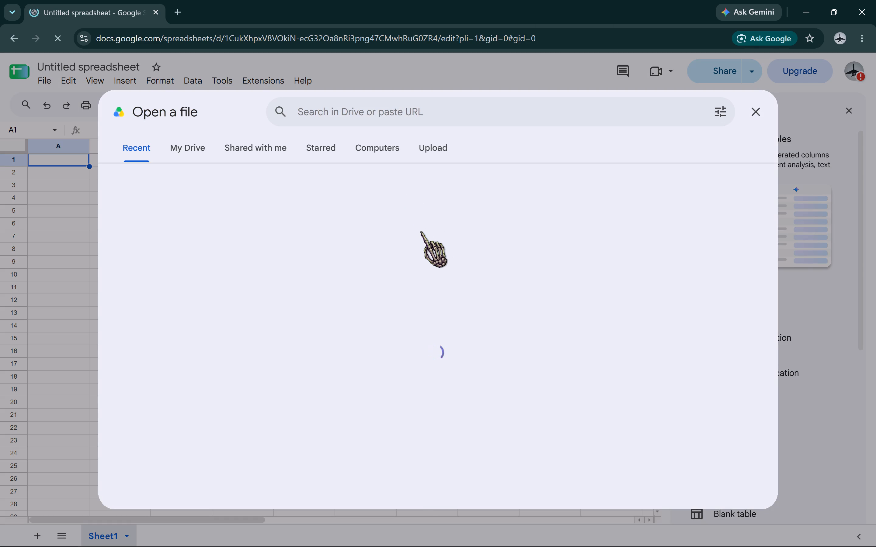
pyautogui.click(433, 154)
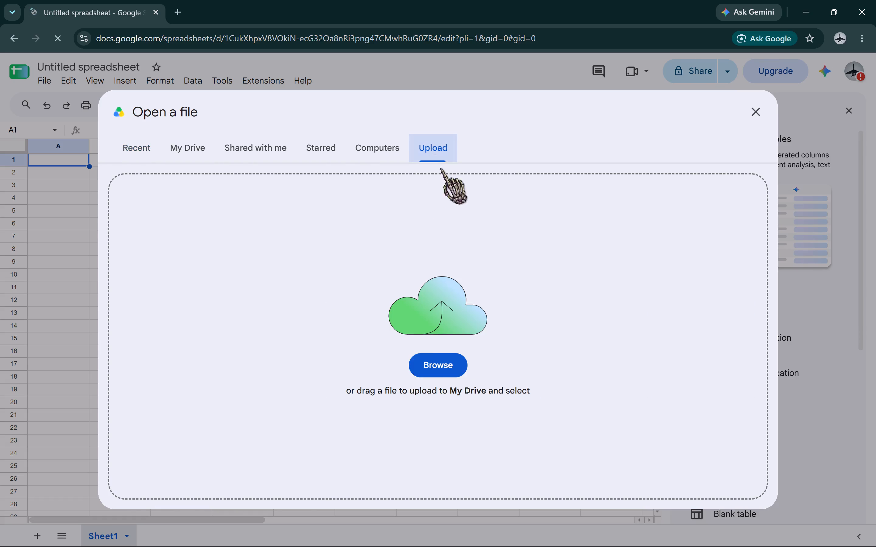
pyautogui.click(424, 369)
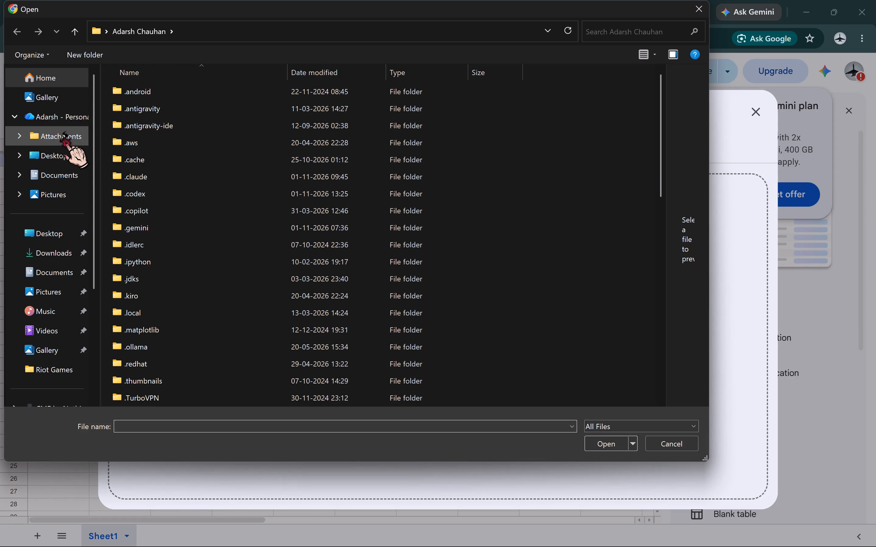
pyautogui.click(64, 159)
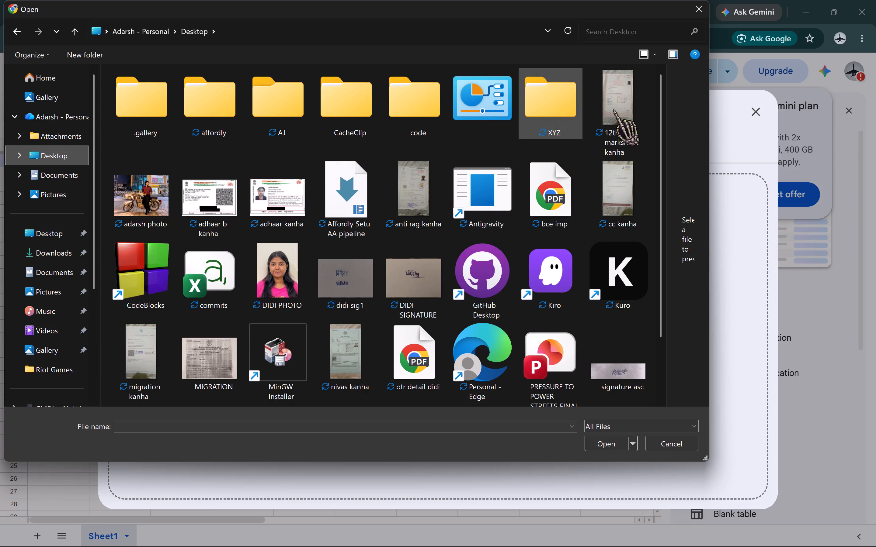
pyautogui.click(613, 44)
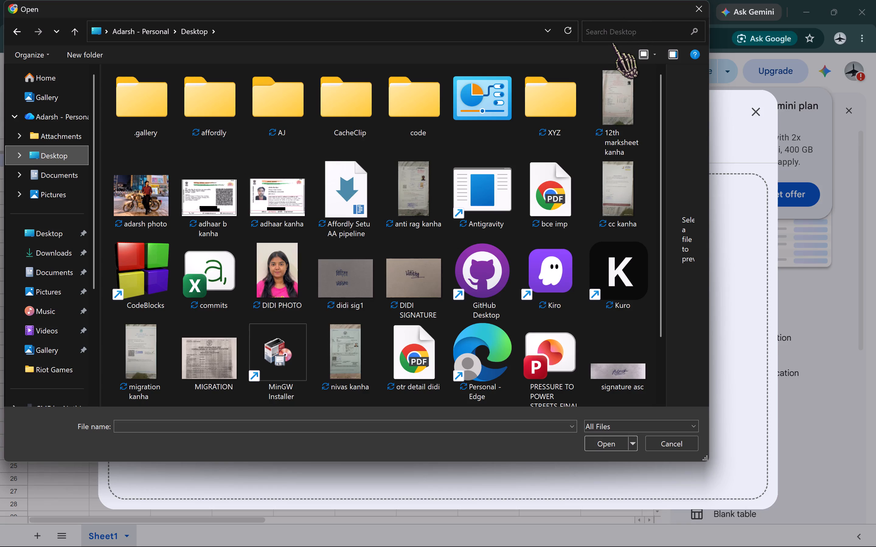
pyautogui.click(197, 267)
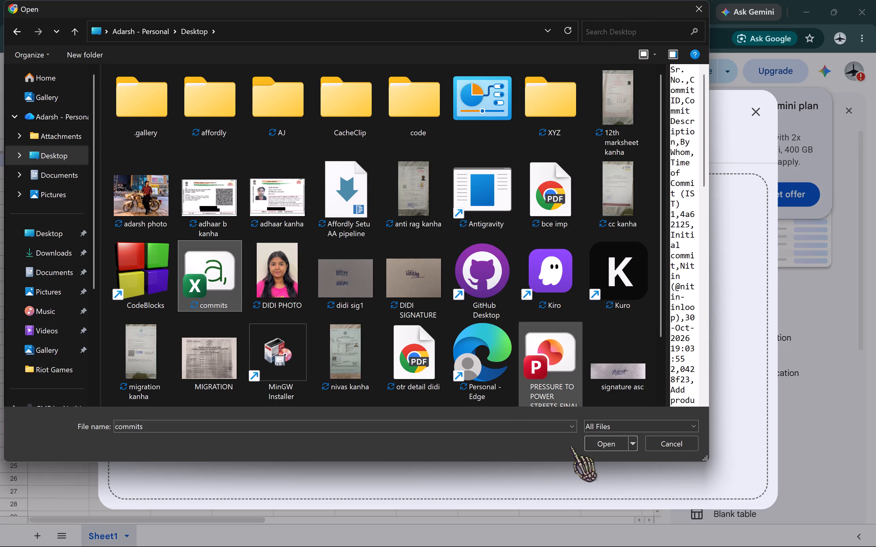
pyautogui.click(610, 443)
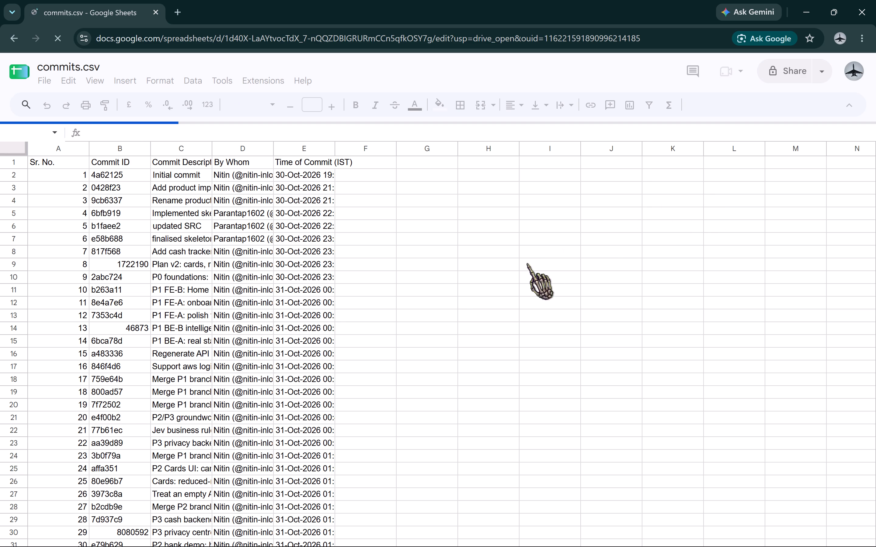
# Examine the commit rows in the commits sheet from the header down to the last entry and back.
pyautogui.scroll(4, 257, 337)
pyautogui.scroll(-17, 257, 337)
pyautogui.scroll(2, 257, 337)
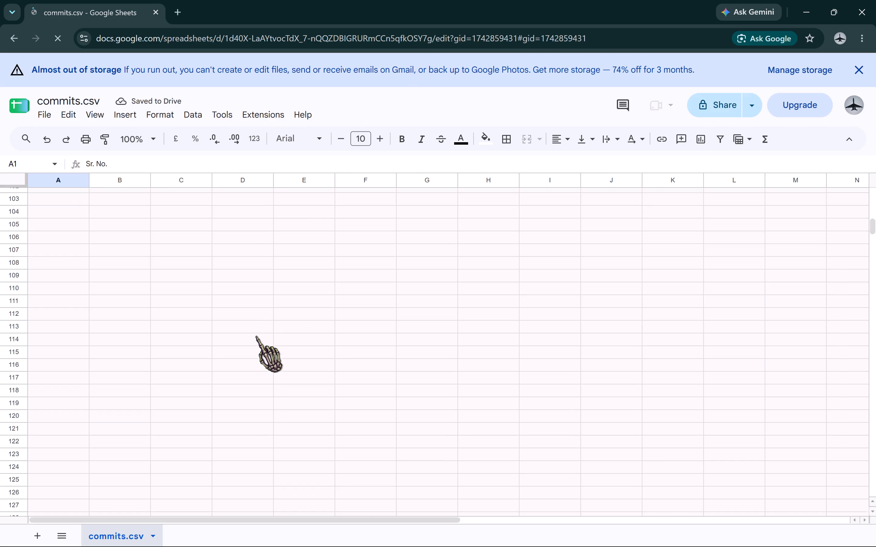
pyautogui.scroll(2, 257, 337)
pyautogui.scroll(-6, 257, 337)
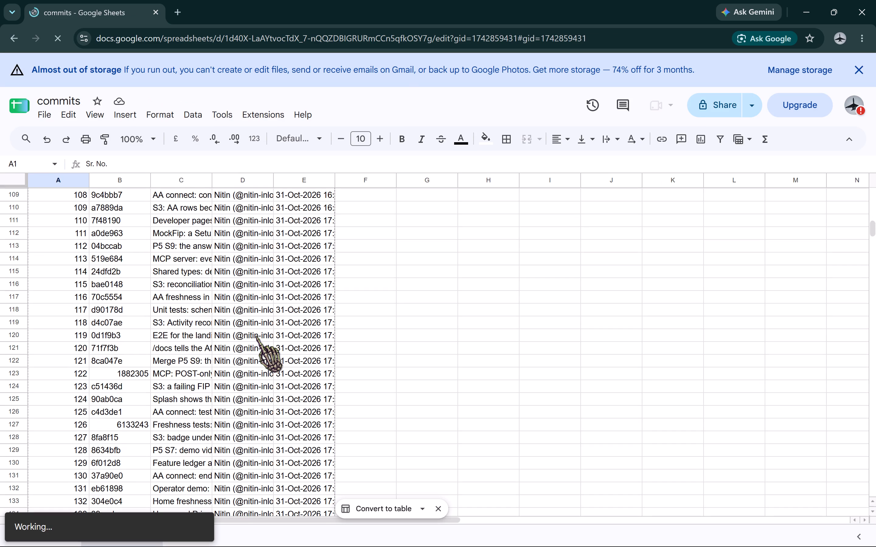
pyautogui.scroll(-12, 257, 337)
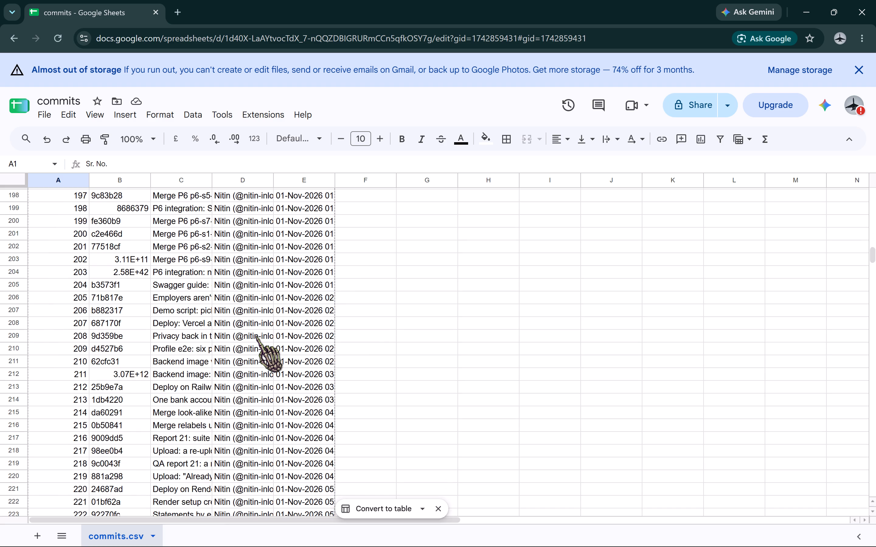
pyautogui.scroll(-6, 257, 337)
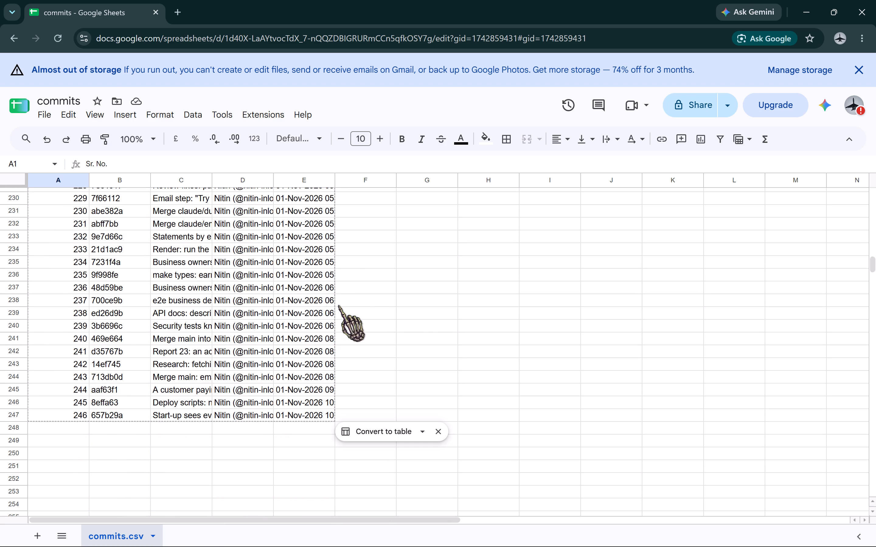
pyautogui.scroll(20, 439, 311)
pyautogui.scroll(11, 439, 311)
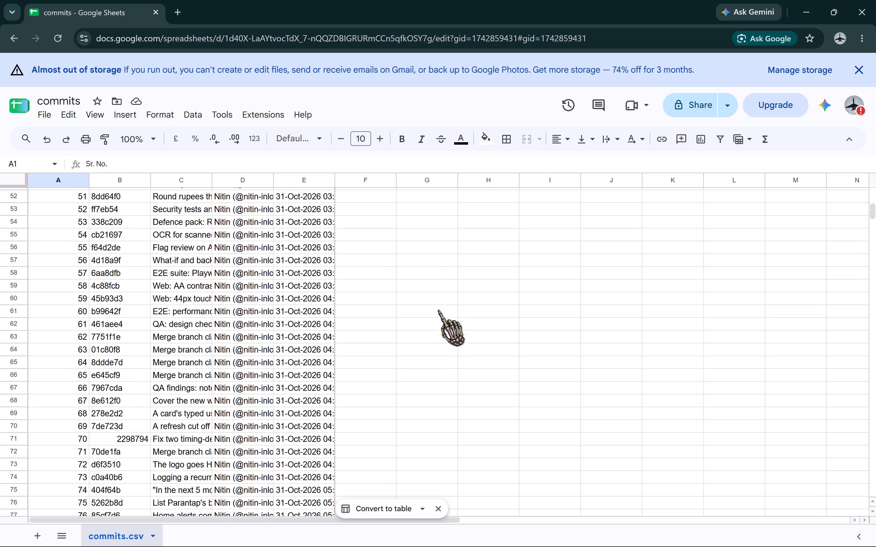
pyautogui.scroll(18, 439, 311)
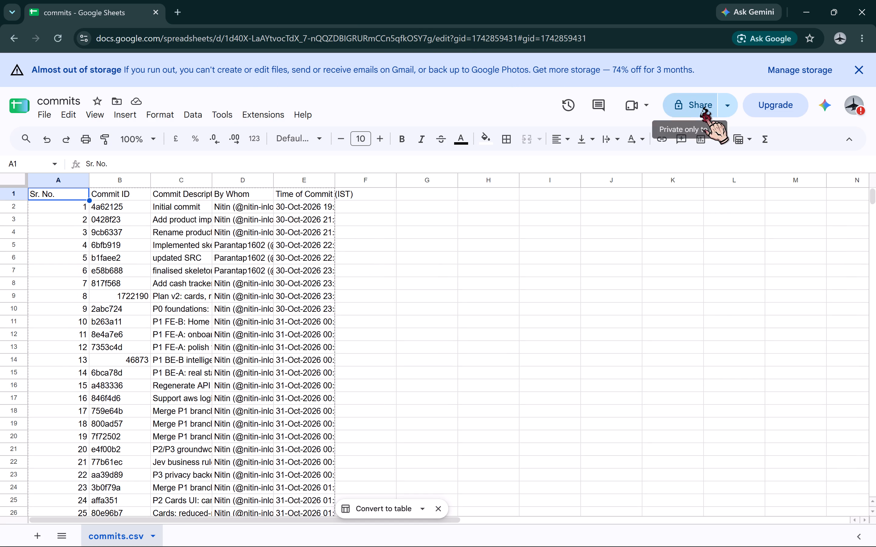
# Open the quick sharing options for the commits spreadsheet.
pyautogui.click(731, 107)
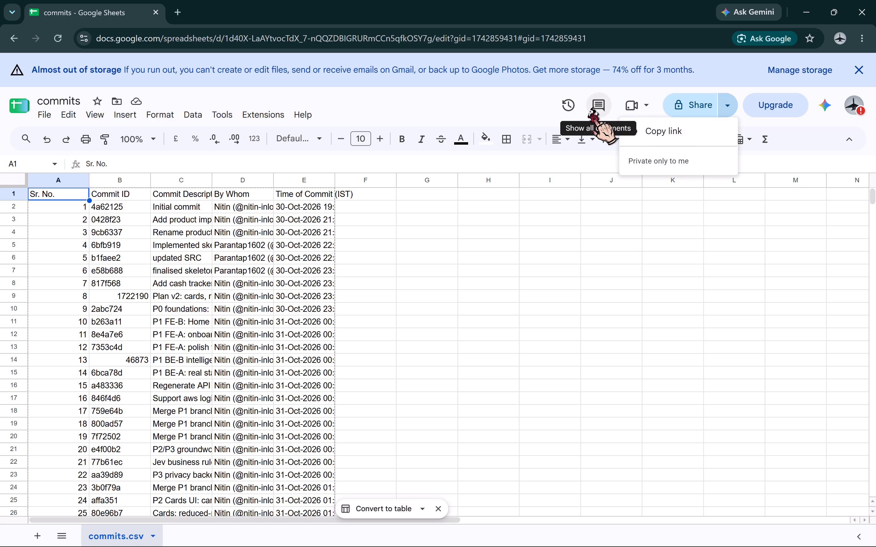
# Dismiss the almost-out-of-storage banner above the commits spreadsheet.
pyautogui.click(853, 71)
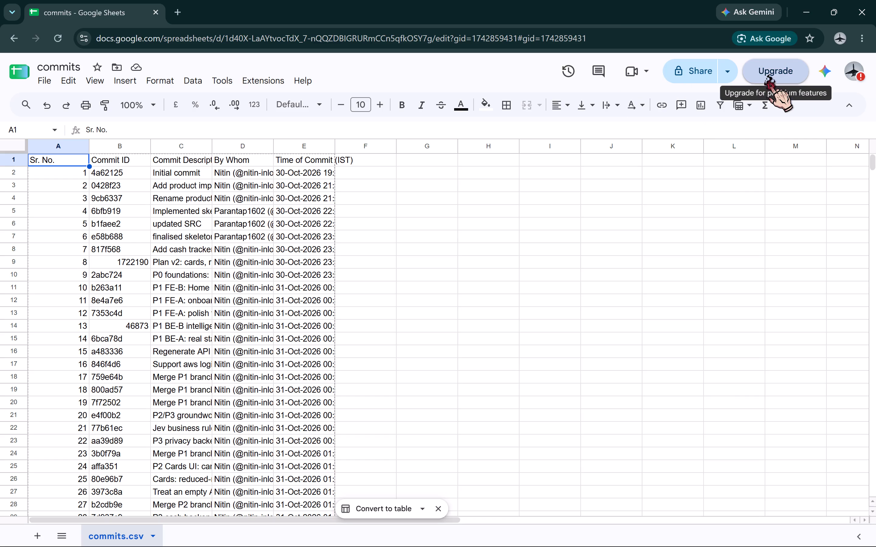
# Open the full sharing settings for the commits spreadsheet and set general access to Anyone with the link.
pyautogui.click(712, 74)
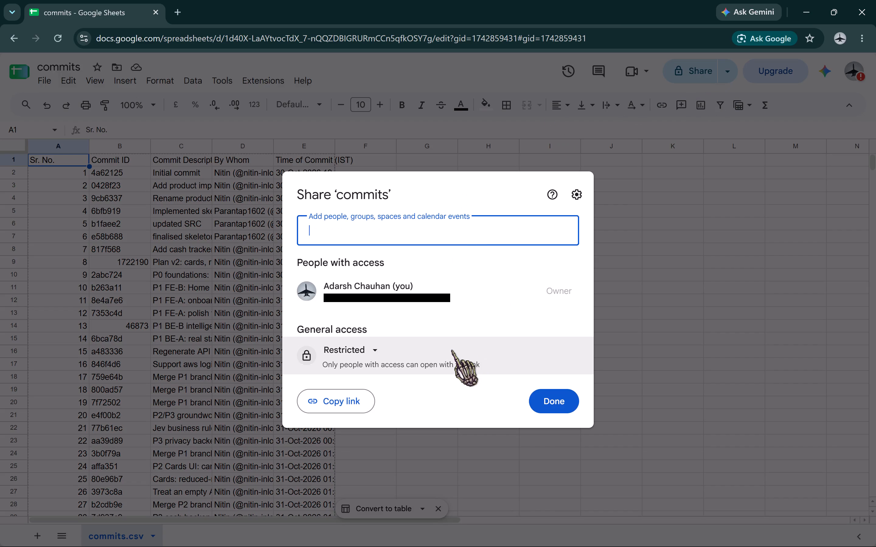
pyautogui.click(443, 354)
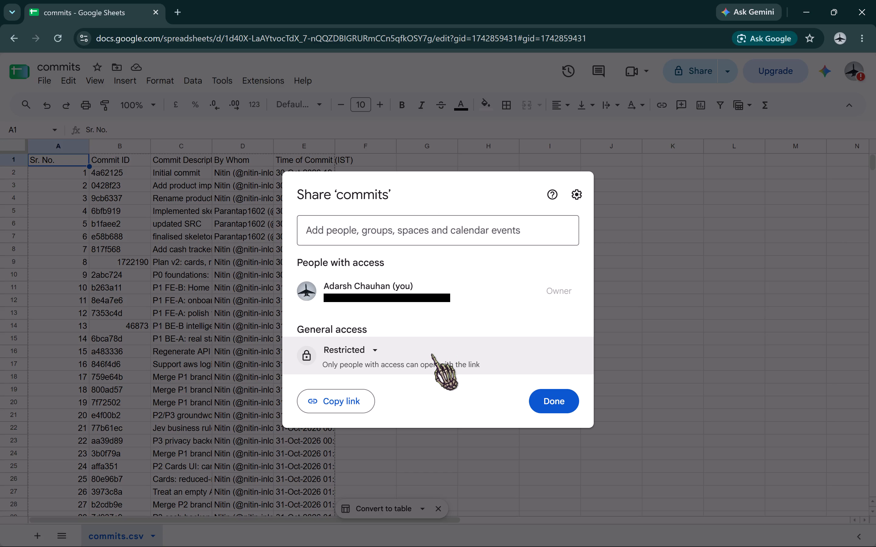
pyautogui.click(381, 349)
pyautogui.click(388, 406)
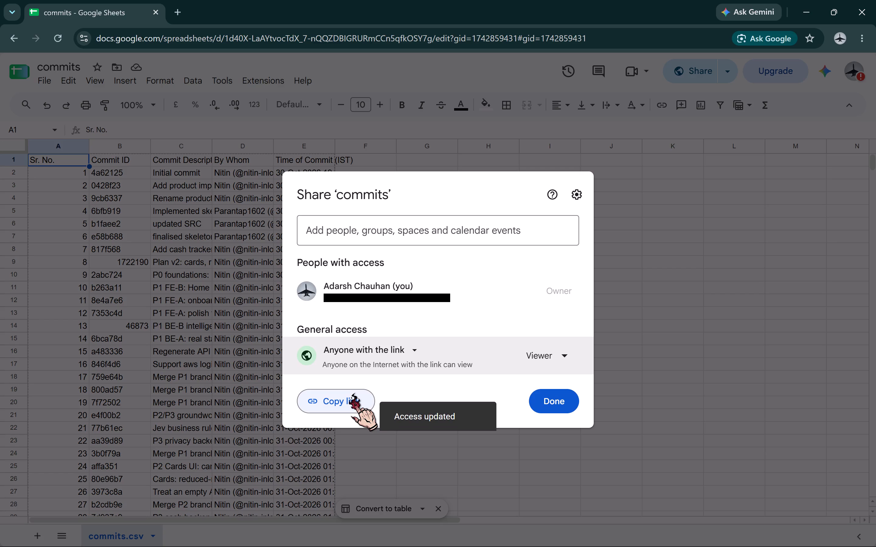
# Copy the sharing link of the commits spreadsheet and close the sharing settings.
pyautogui.click(357, 394)
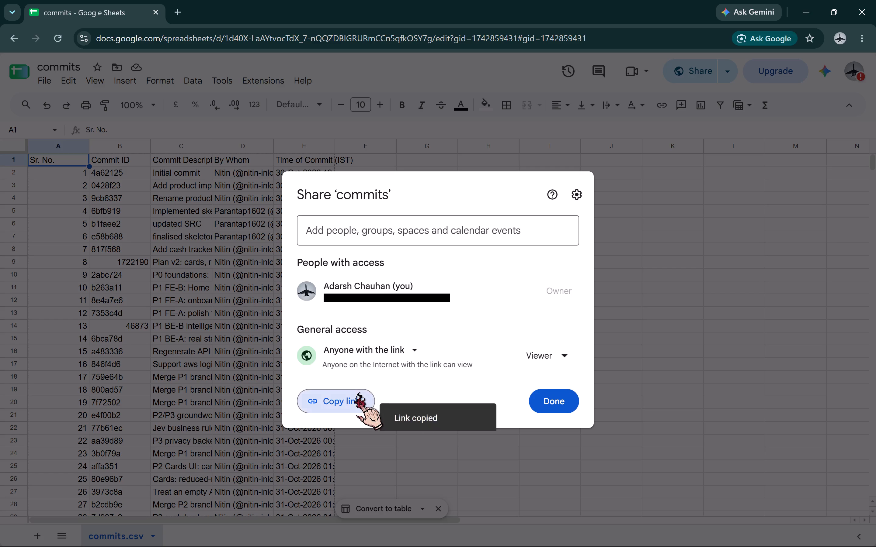
pyautogui.click(712, 409)
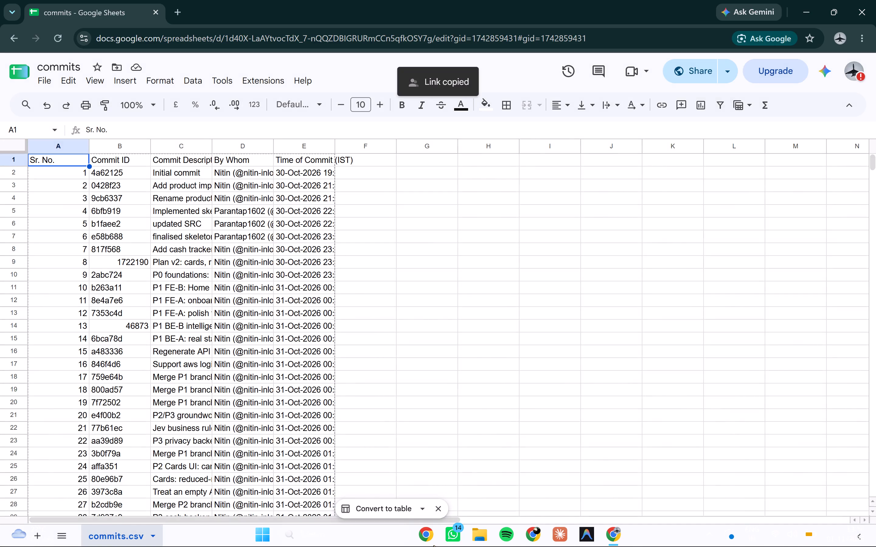
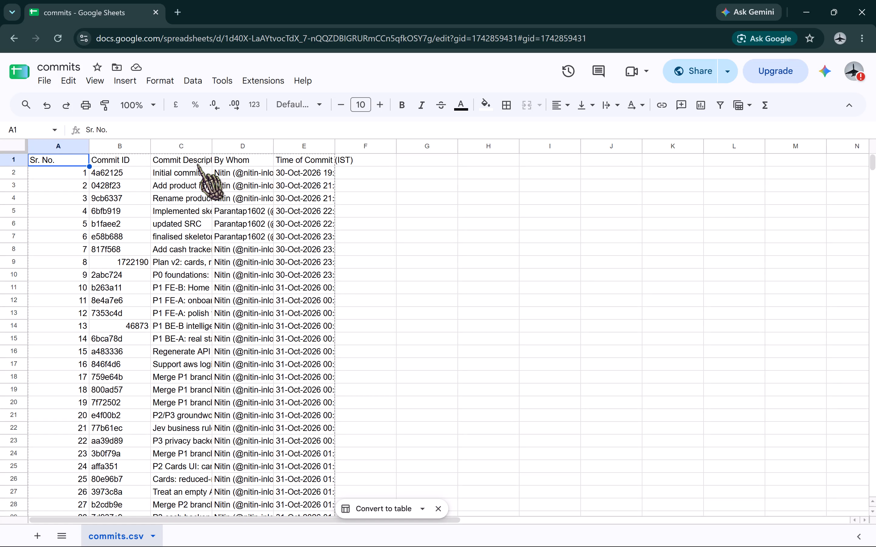
# Select the entire row 2, holding the Initial commit entry, in the commits sheet.
pyautogui.click(22, 169)
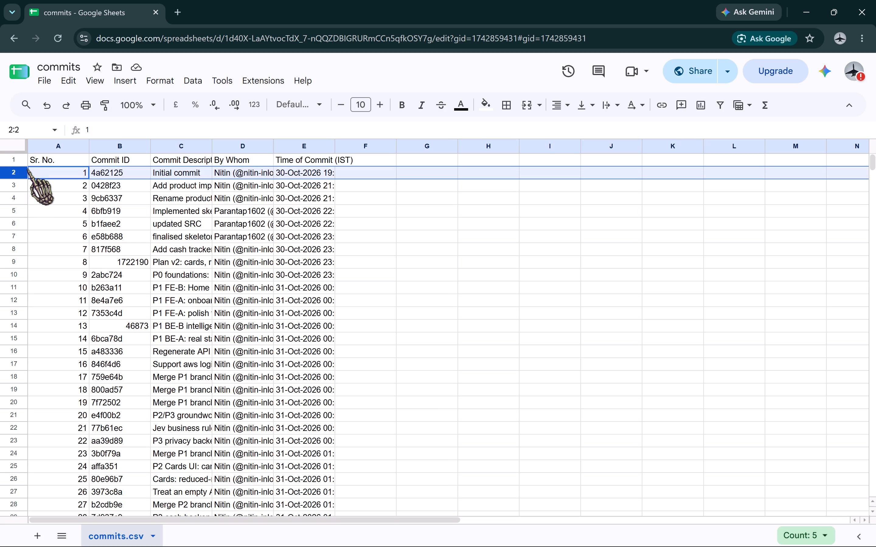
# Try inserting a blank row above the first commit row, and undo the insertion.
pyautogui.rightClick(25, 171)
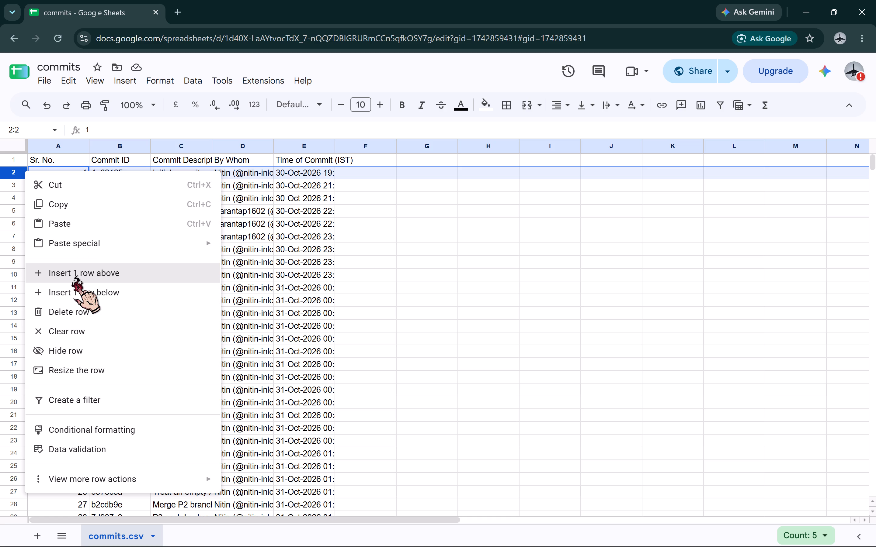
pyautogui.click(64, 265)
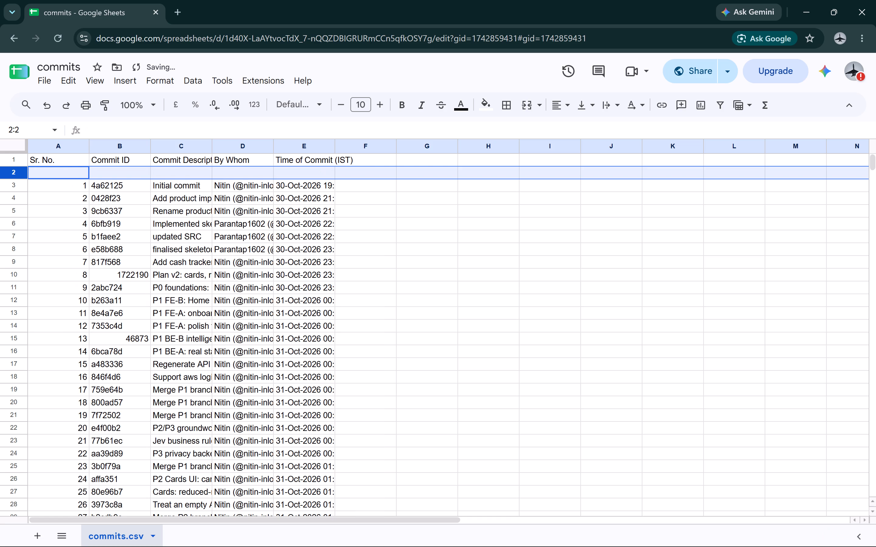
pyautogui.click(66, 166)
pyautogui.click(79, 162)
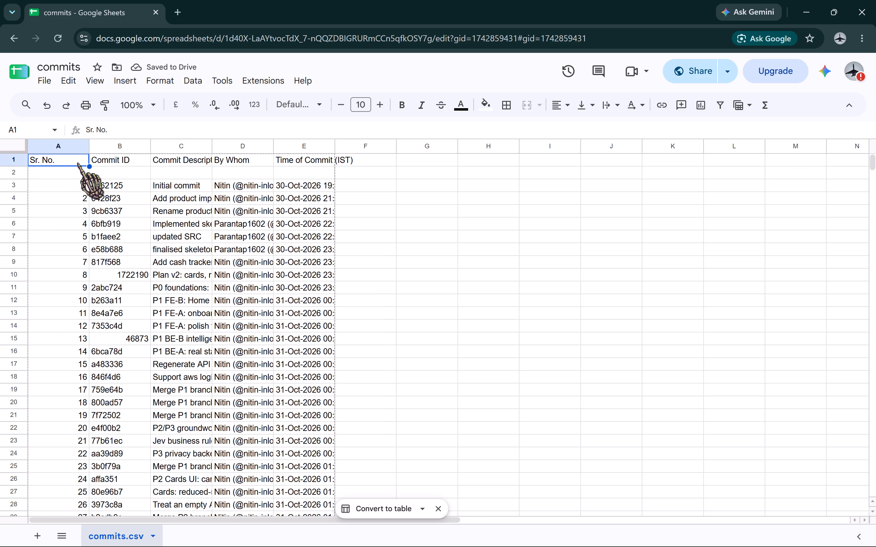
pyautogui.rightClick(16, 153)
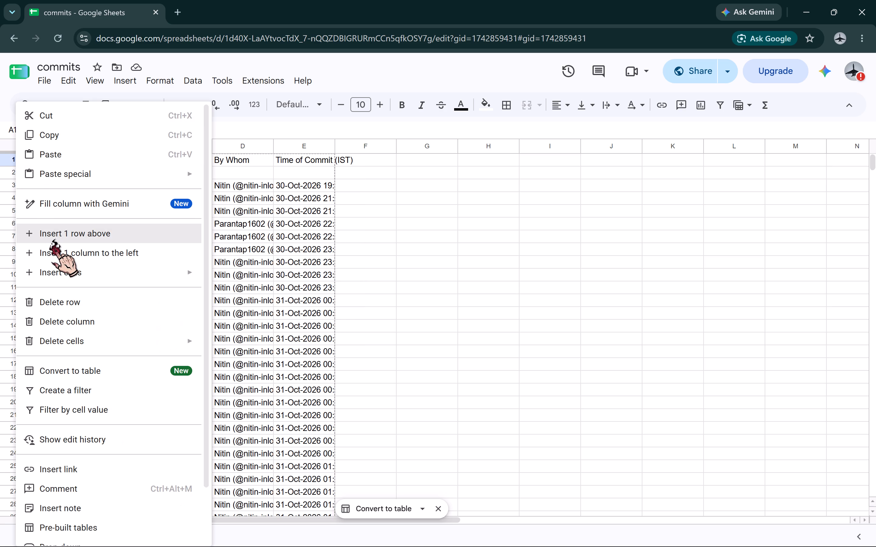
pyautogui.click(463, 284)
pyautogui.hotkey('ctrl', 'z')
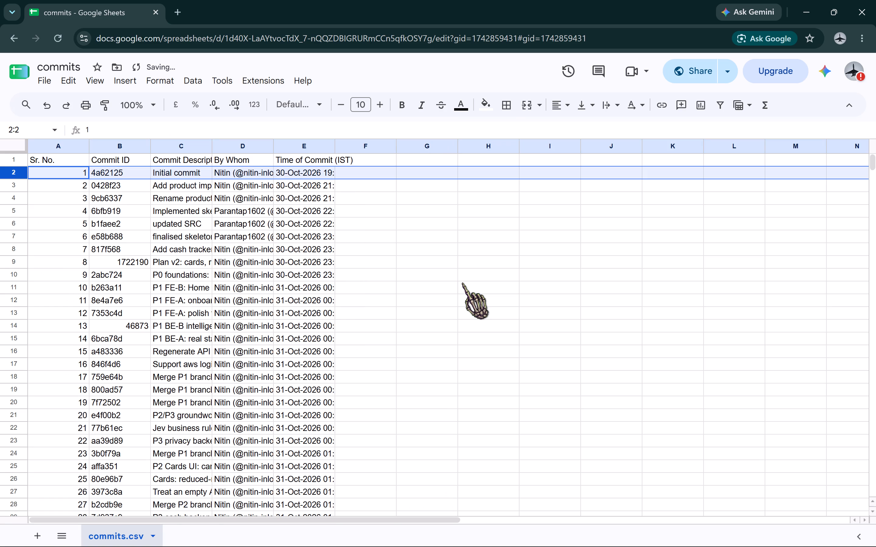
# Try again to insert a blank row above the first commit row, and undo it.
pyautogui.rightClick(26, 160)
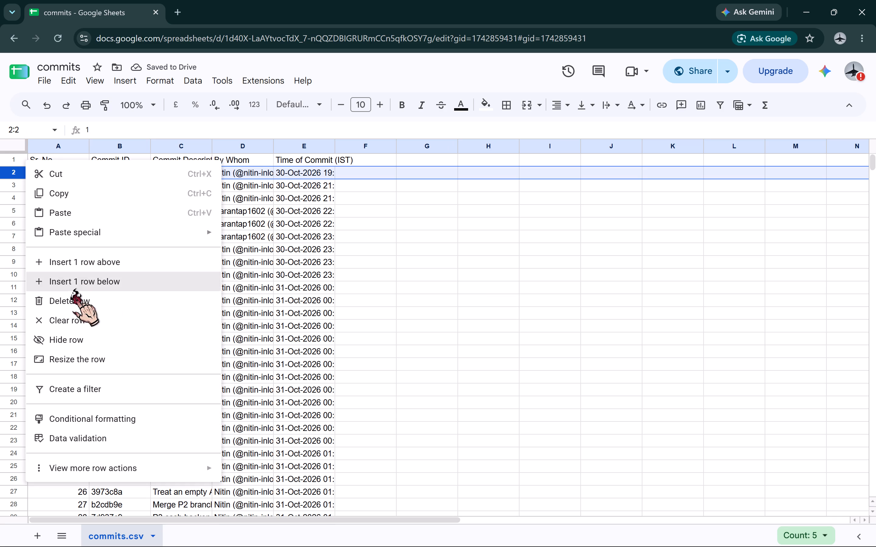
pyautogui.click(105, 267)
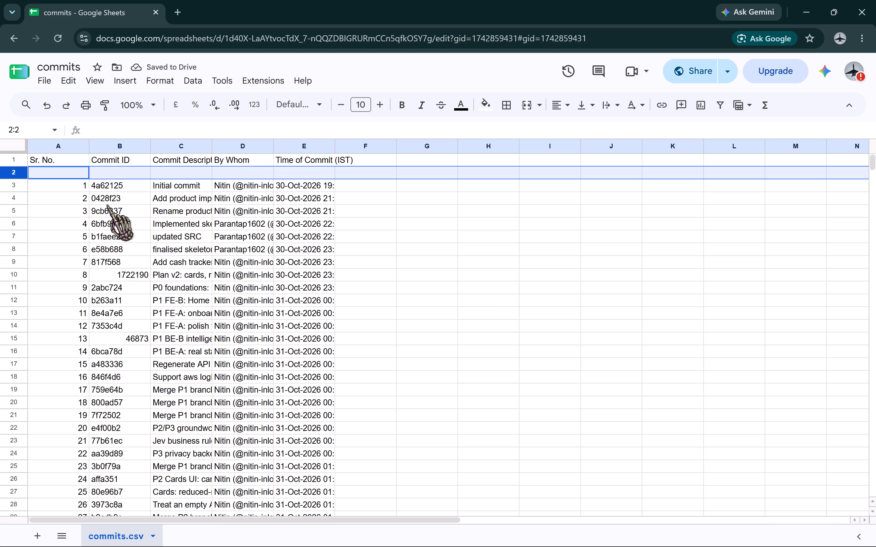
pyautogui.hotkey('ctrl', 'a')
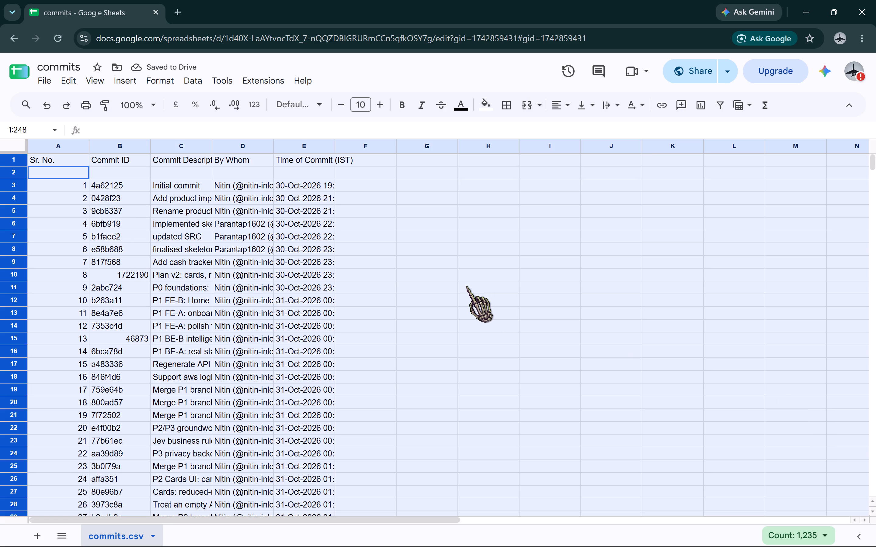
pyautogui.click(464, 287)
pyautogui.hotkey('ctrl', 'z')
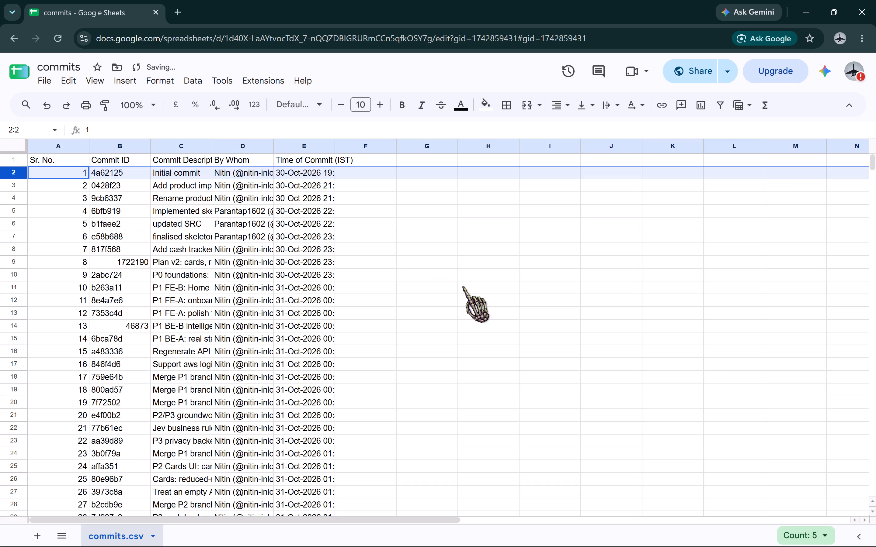
# Move the first commit row from row 2 to row 1, above the header row.
pyautogui.rightClick(19, 151)
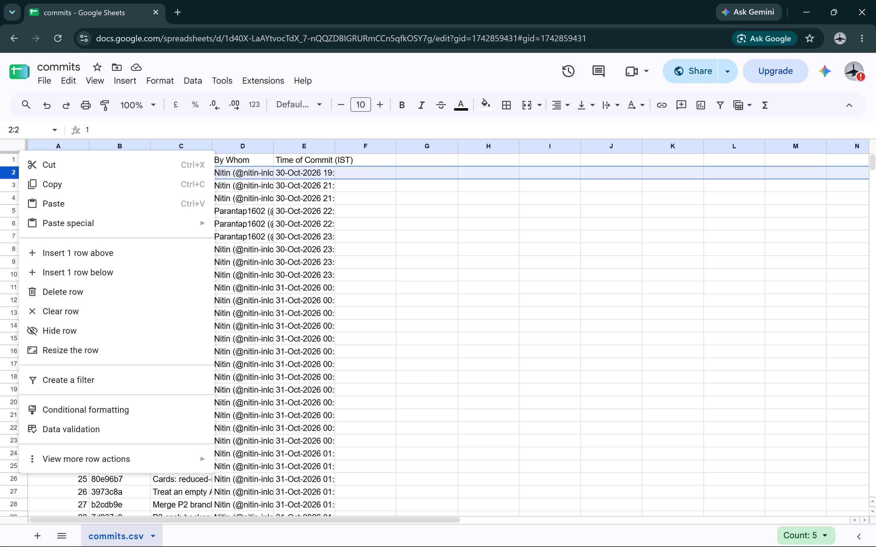
pyautogui.click(8, 167)
pyautogui.click(22, 165)
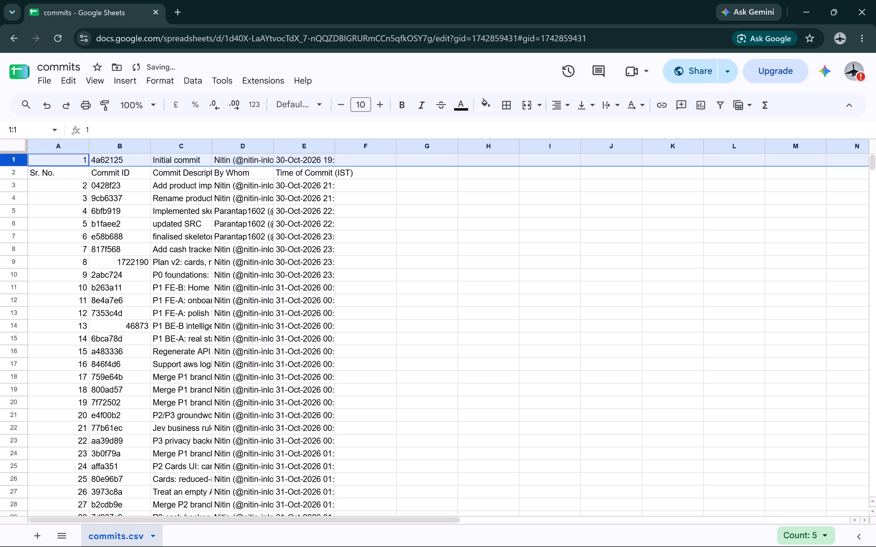
# Insert three blank rows at the top of the commits sheet, above row 1.
pyautogui.rightClick(16, 152)
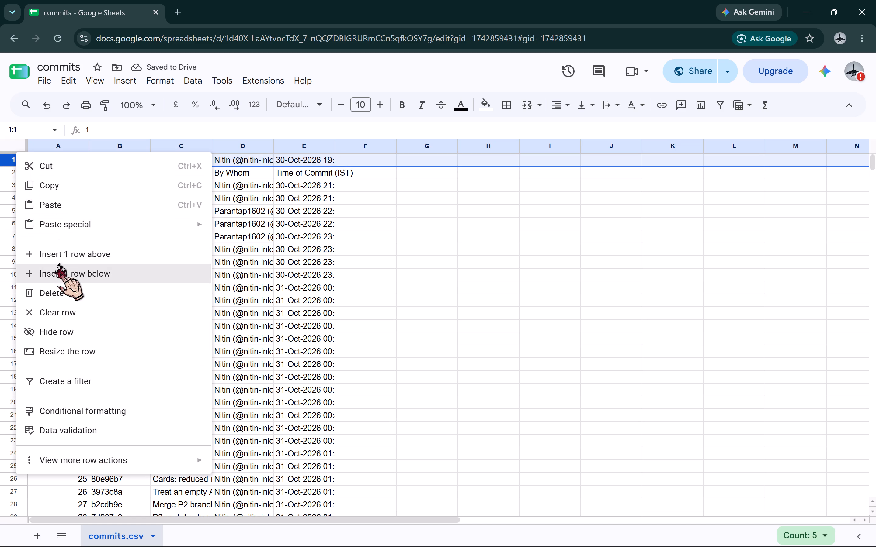
pyautogui.click(77, 259)
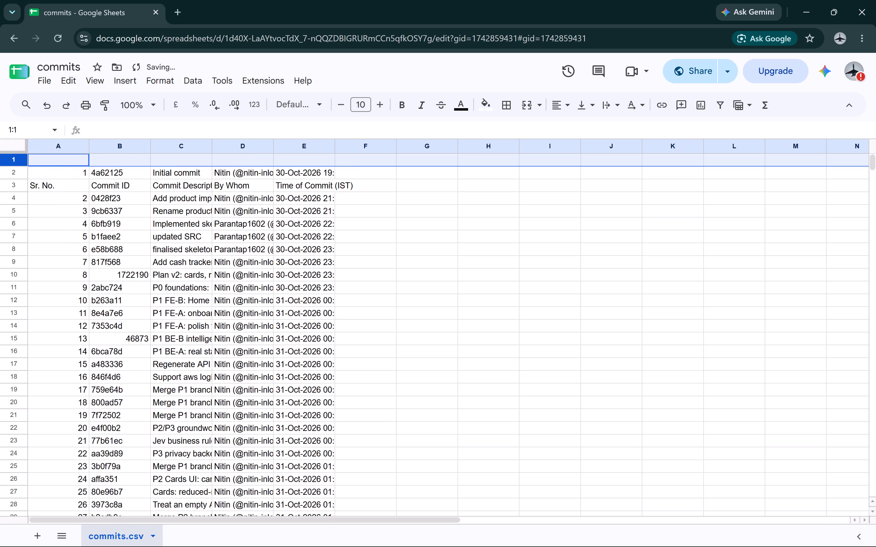
pyautogui.rightClick(37, 151)
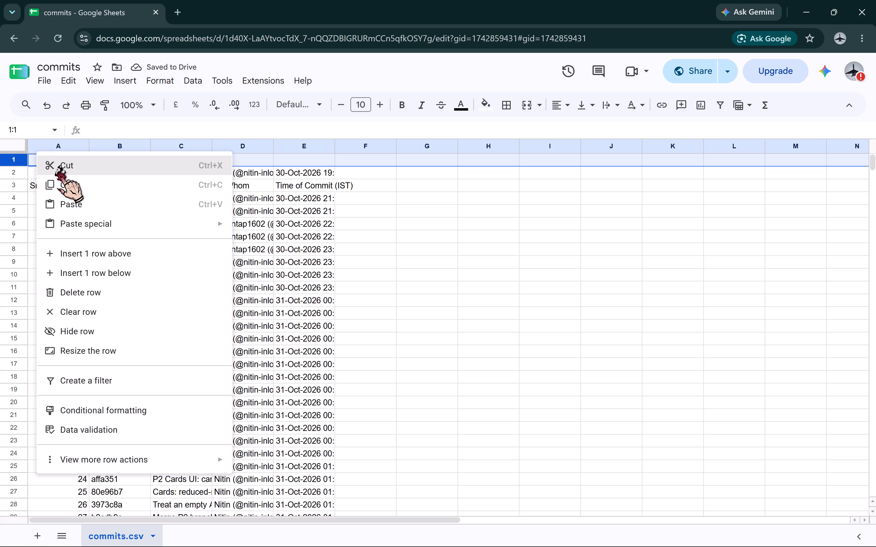
pyautogui.click(73, 261)
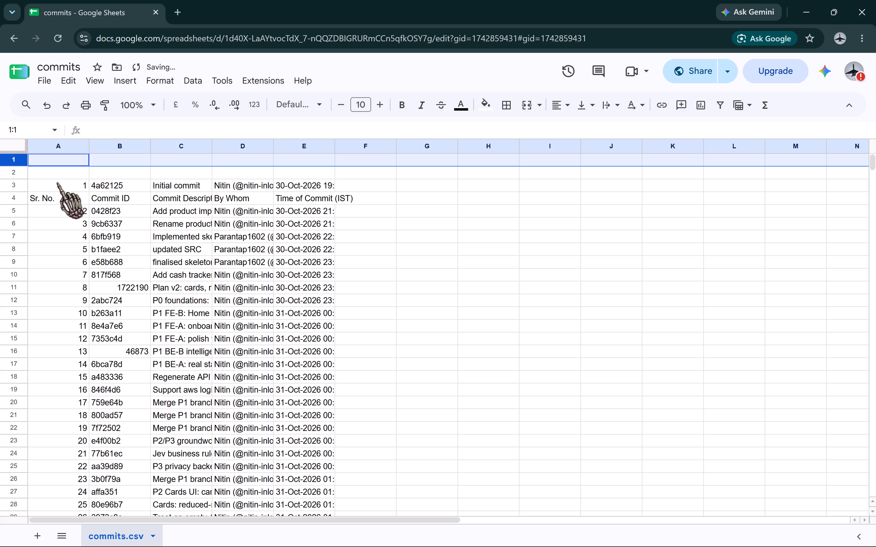
pyautogui.rightClick(80, 152)
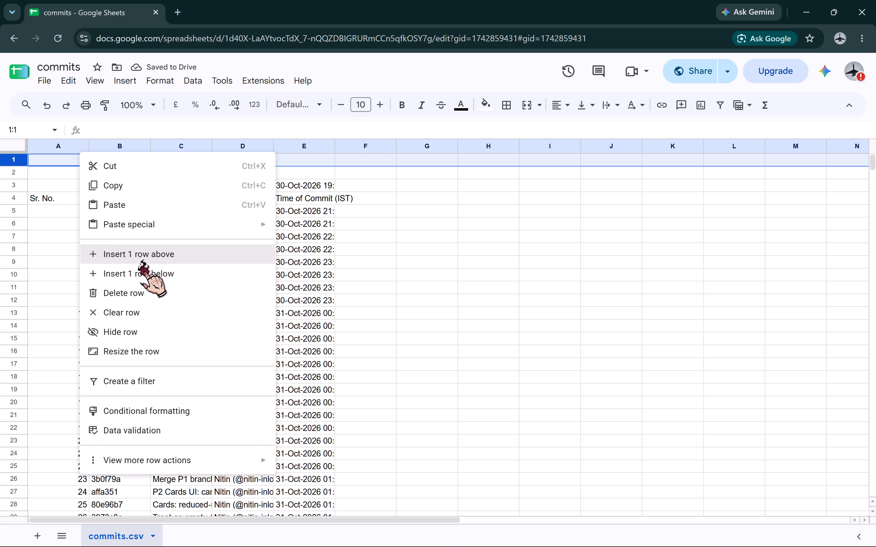
pyautogui.click(144, 260)
# Select the blank range A1:E3 spanning the five data columns above the commit log.
pyautogui.click(80, 167)
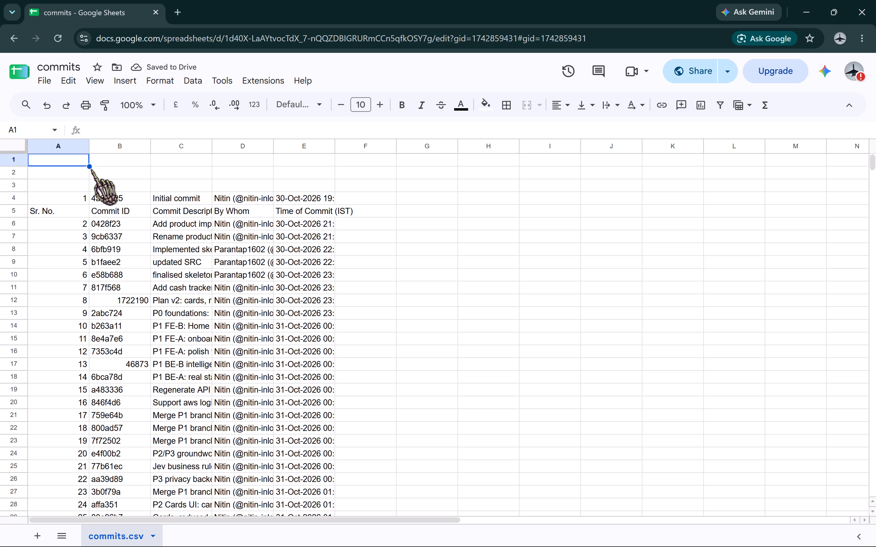
pyautogui.moveTo(91, 170); pyautogui.dragTo(131, 181)
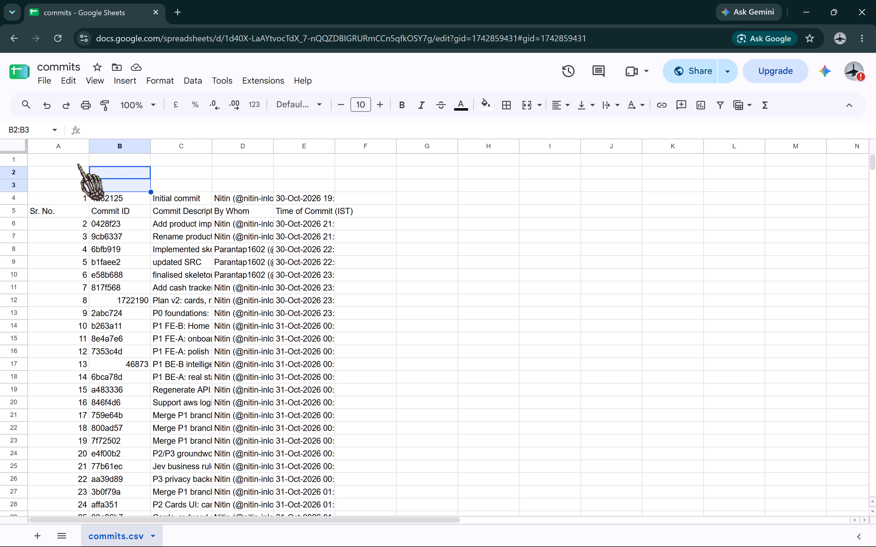
pyautogui.click(78, 165)
pyautogui.moveTo(77, 164); pyautogui.dragTo(322, 189)
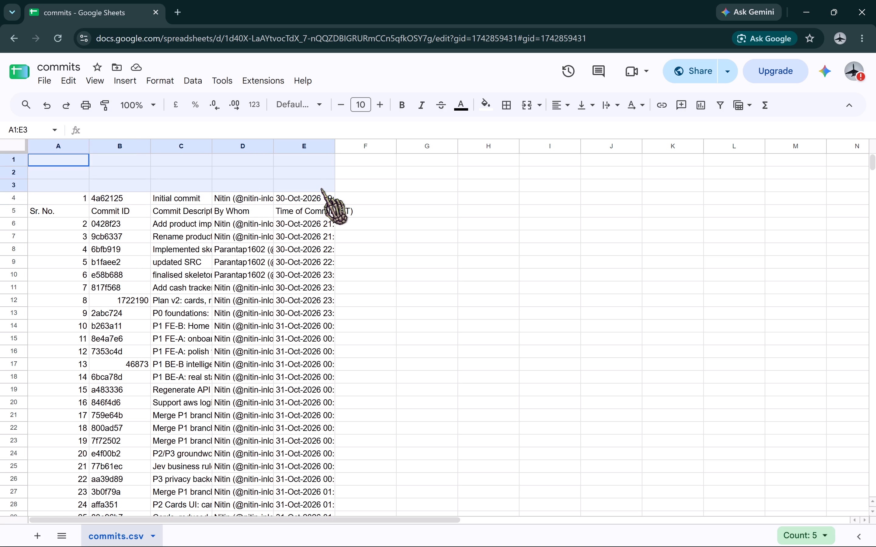
pyautogui.moveTo(322, 189); pyautogui.dragTo(746, 188)
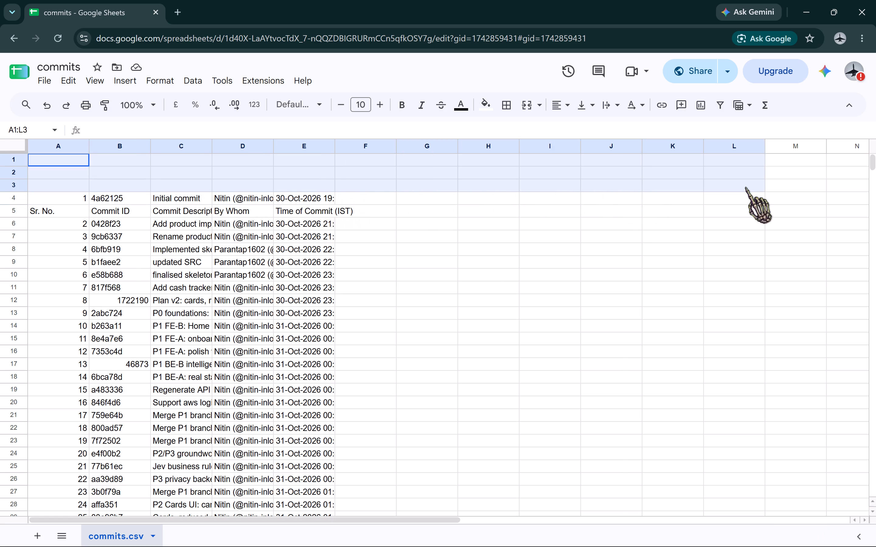
pyautogui.moveTo(746, 188); pyautogui.dragTo(242, 183)
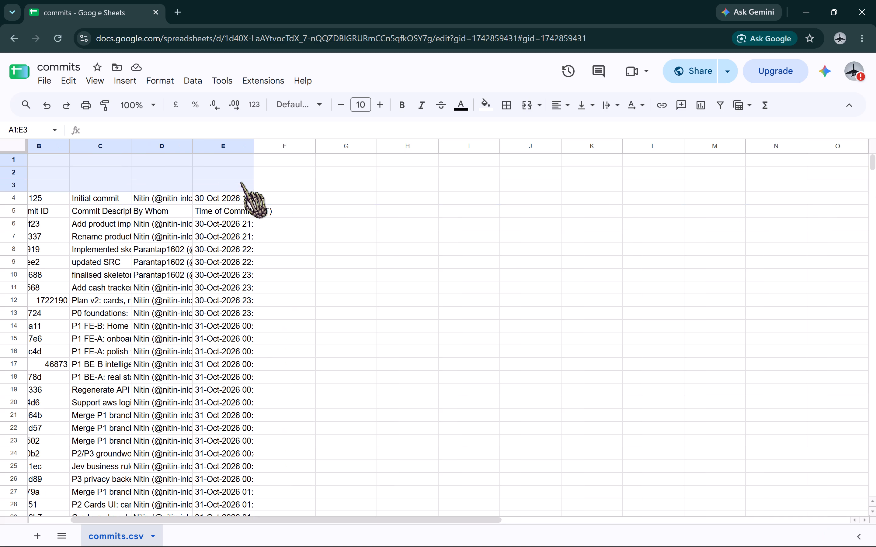
pyautogui.moveTo(242, 183); pyautogui.dragTo(242, 187)
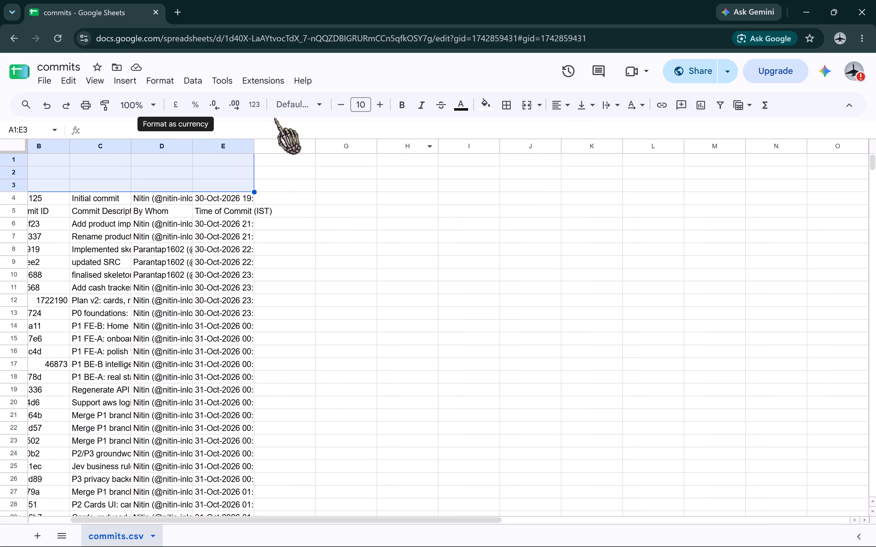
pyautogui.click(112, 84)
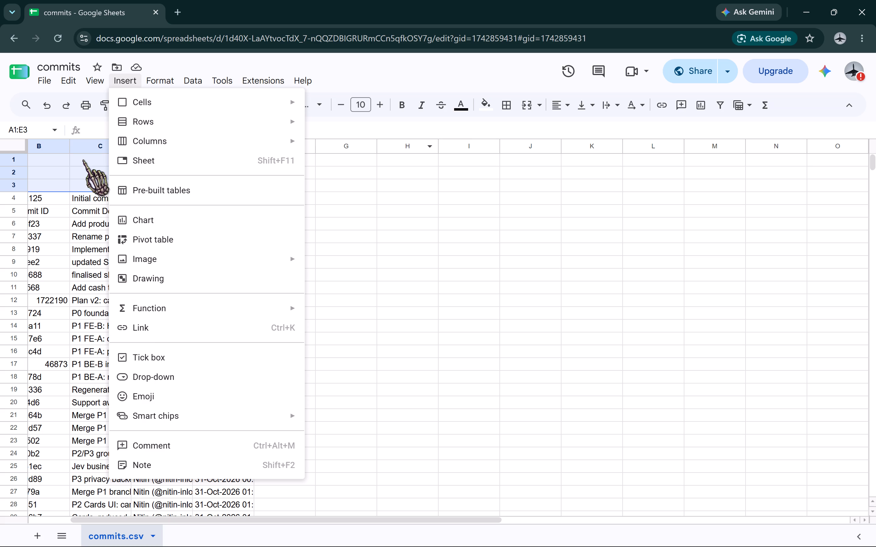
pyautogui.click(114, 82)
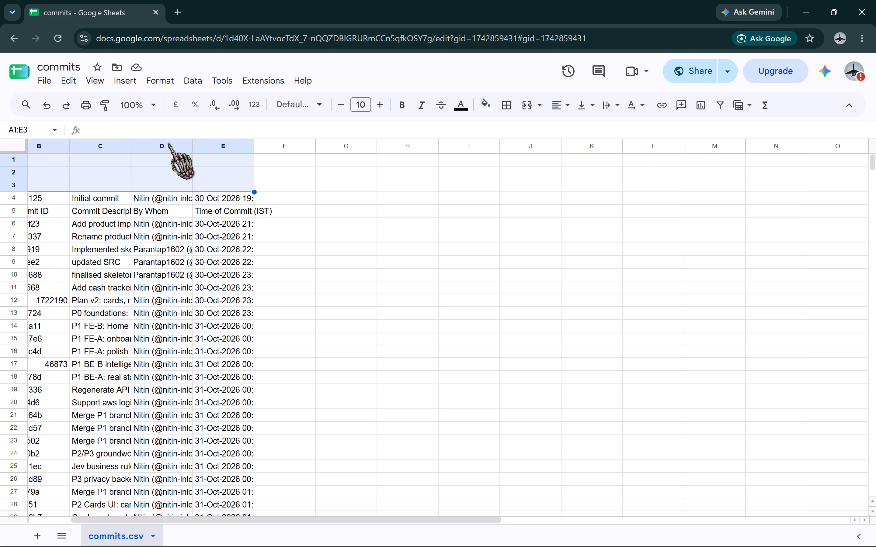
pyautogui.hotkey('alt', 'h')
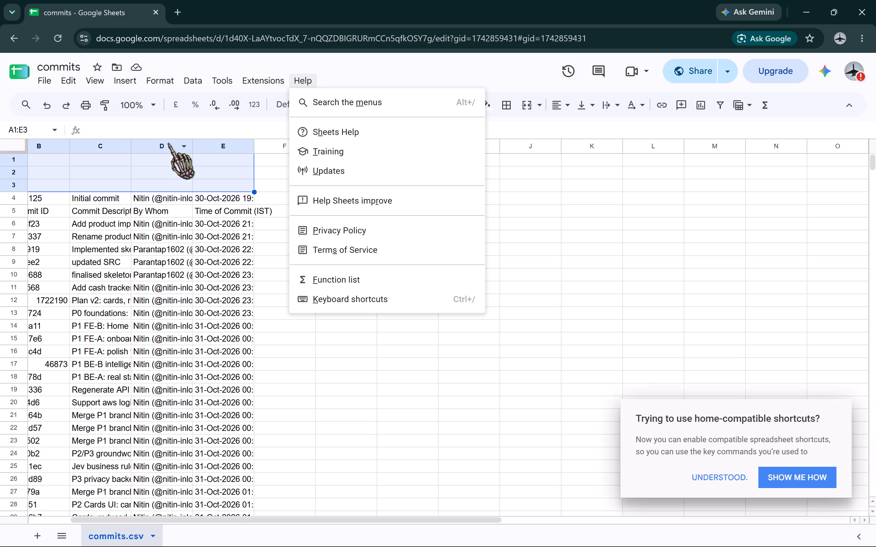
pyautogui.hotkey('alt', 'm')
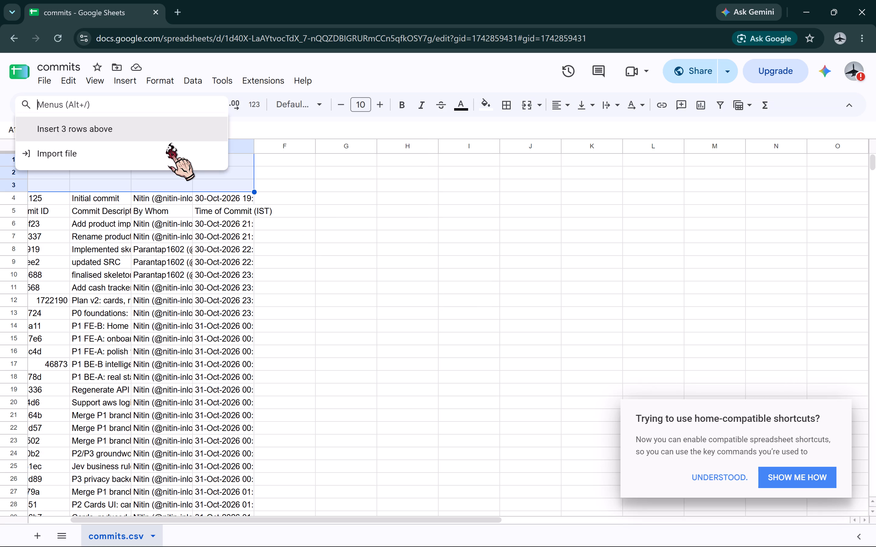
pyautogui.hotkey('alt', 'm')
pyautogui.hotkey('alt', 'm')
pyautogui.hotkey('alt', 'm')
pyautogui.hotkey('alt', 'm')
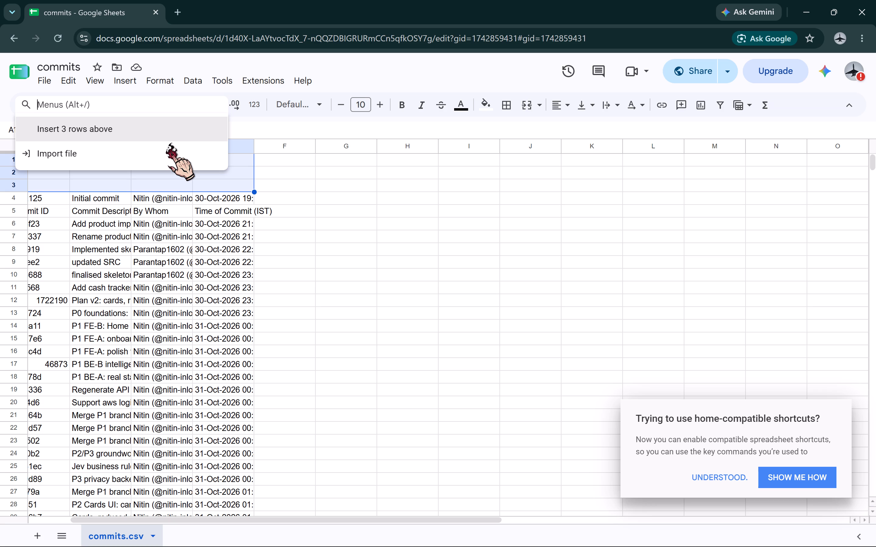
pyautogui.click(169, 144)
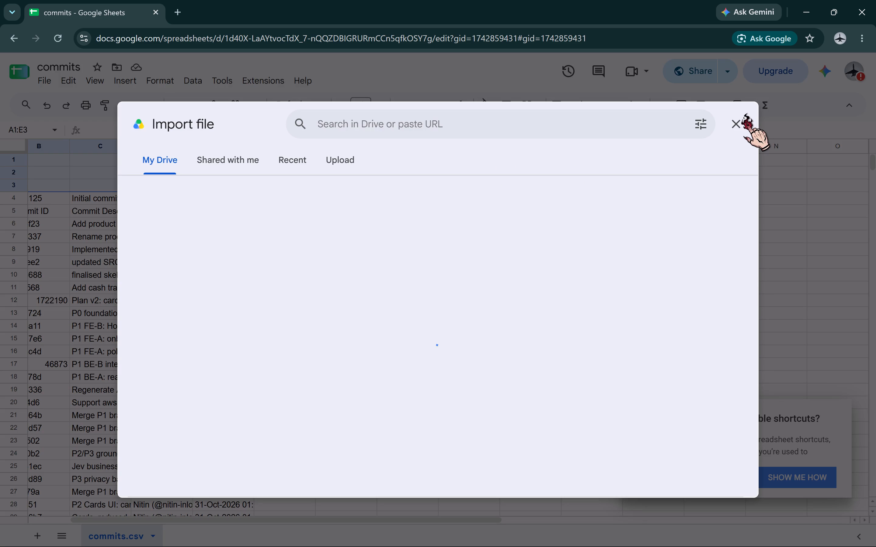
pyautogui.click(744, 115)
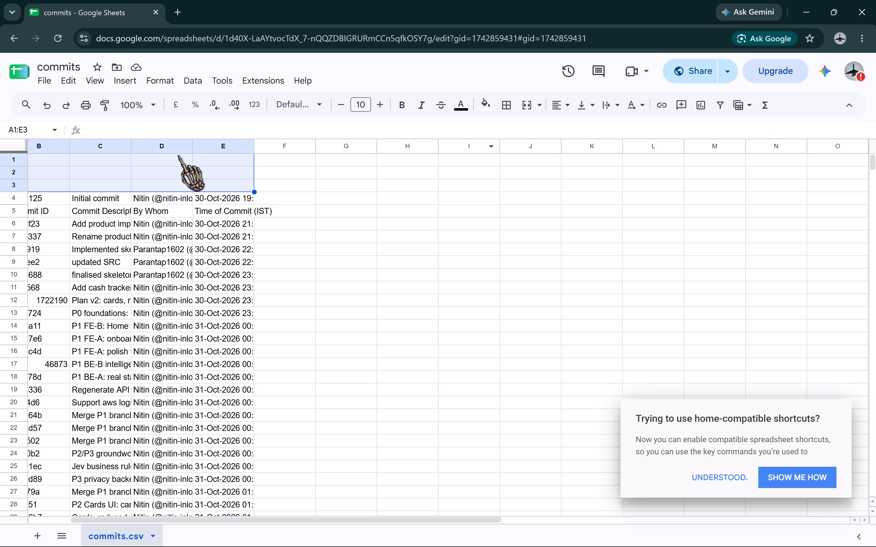
# Merge the selected blank range A1:E3 into a single cell.
pyautogui.click(527, 106)
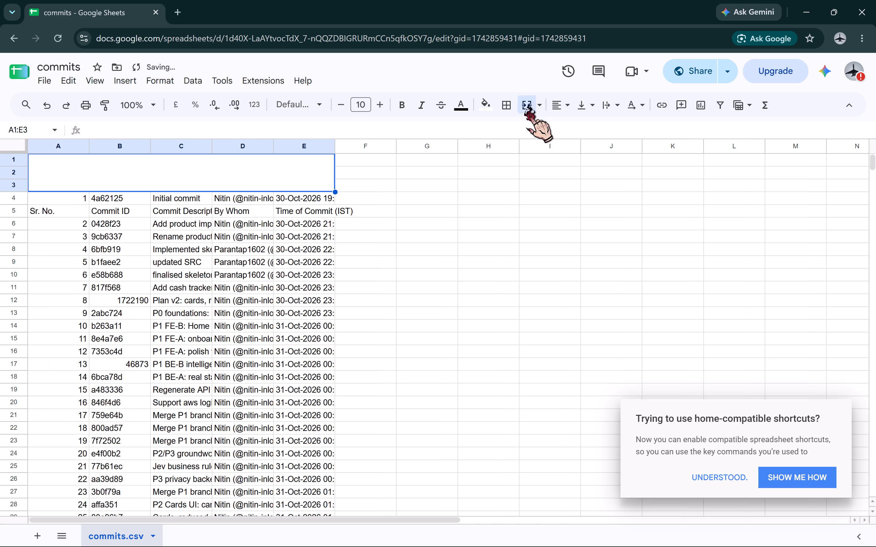
pyautogui.click(241, 176)
pyautogui.click(415, 163)
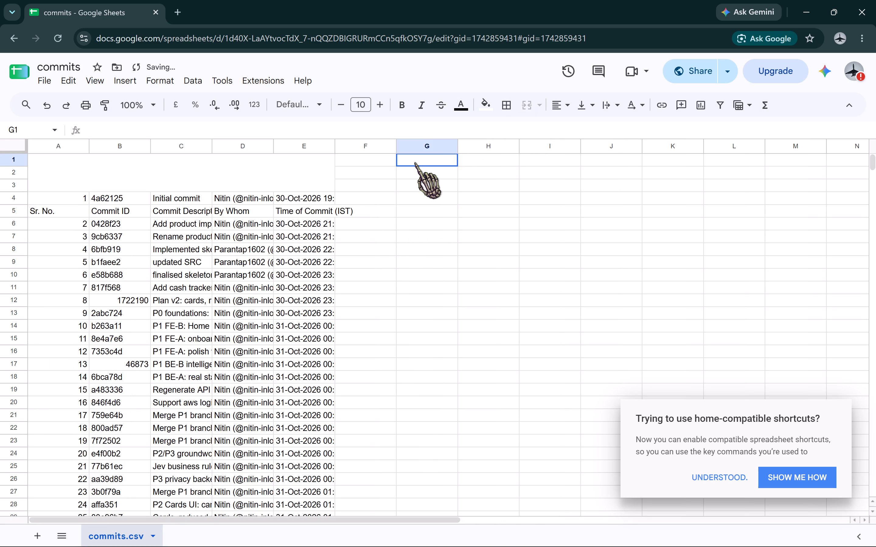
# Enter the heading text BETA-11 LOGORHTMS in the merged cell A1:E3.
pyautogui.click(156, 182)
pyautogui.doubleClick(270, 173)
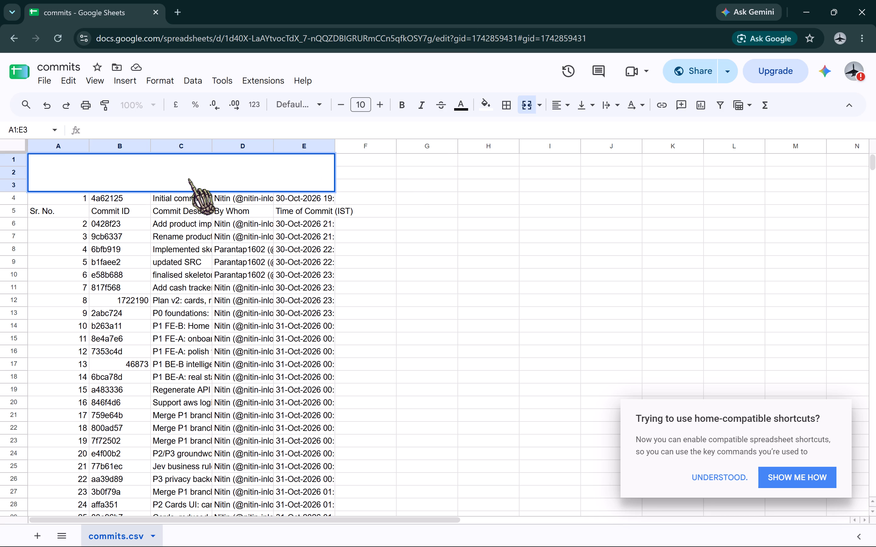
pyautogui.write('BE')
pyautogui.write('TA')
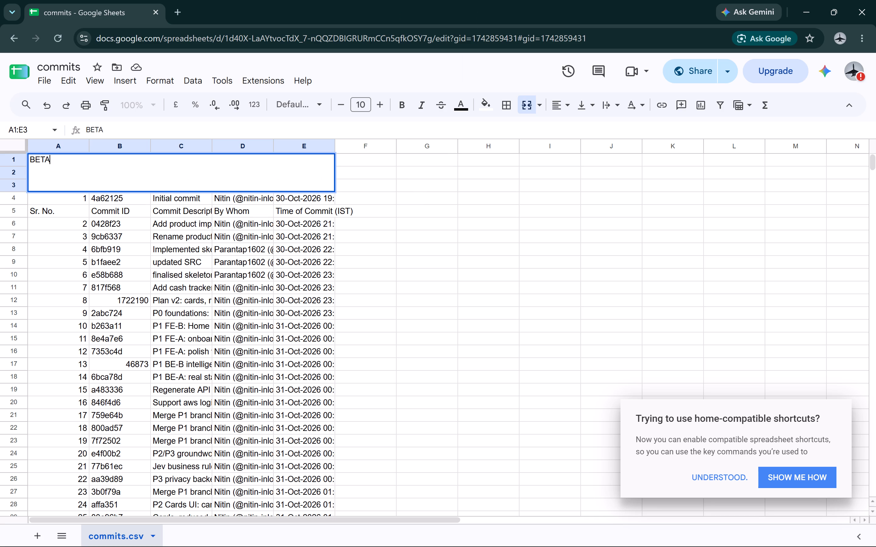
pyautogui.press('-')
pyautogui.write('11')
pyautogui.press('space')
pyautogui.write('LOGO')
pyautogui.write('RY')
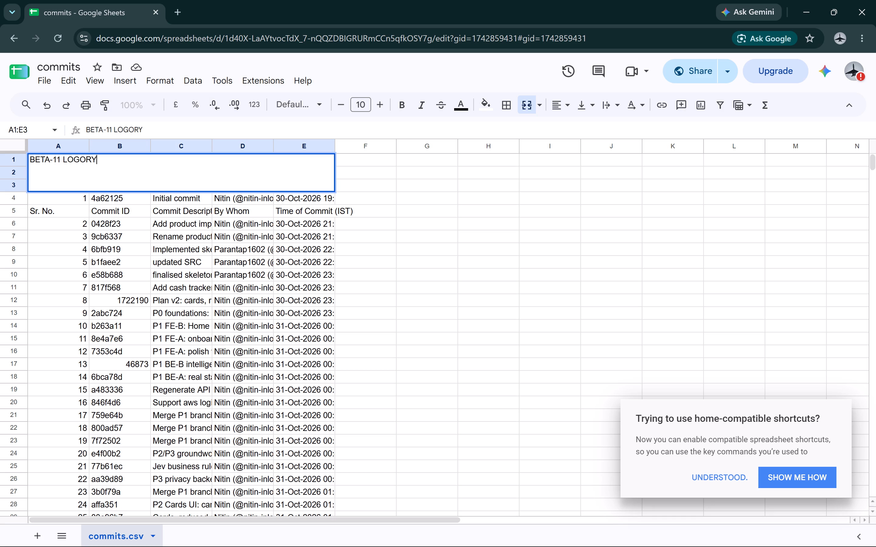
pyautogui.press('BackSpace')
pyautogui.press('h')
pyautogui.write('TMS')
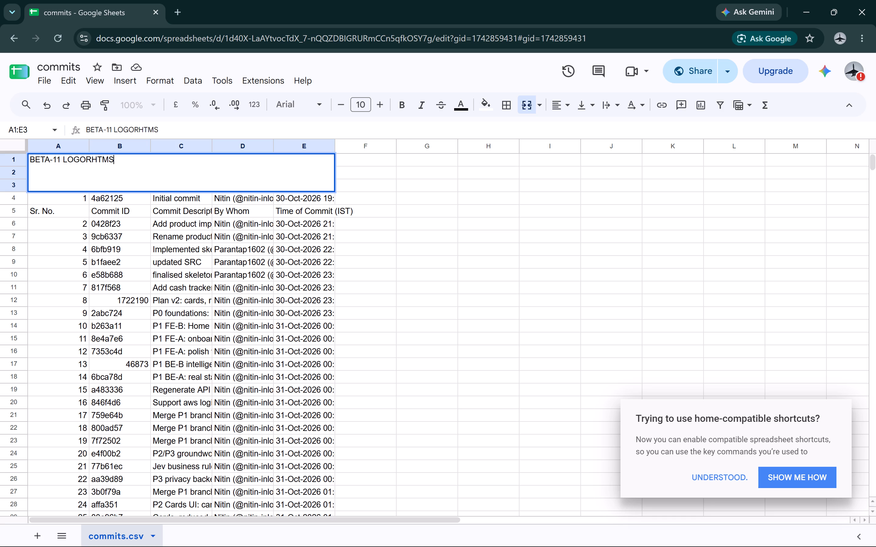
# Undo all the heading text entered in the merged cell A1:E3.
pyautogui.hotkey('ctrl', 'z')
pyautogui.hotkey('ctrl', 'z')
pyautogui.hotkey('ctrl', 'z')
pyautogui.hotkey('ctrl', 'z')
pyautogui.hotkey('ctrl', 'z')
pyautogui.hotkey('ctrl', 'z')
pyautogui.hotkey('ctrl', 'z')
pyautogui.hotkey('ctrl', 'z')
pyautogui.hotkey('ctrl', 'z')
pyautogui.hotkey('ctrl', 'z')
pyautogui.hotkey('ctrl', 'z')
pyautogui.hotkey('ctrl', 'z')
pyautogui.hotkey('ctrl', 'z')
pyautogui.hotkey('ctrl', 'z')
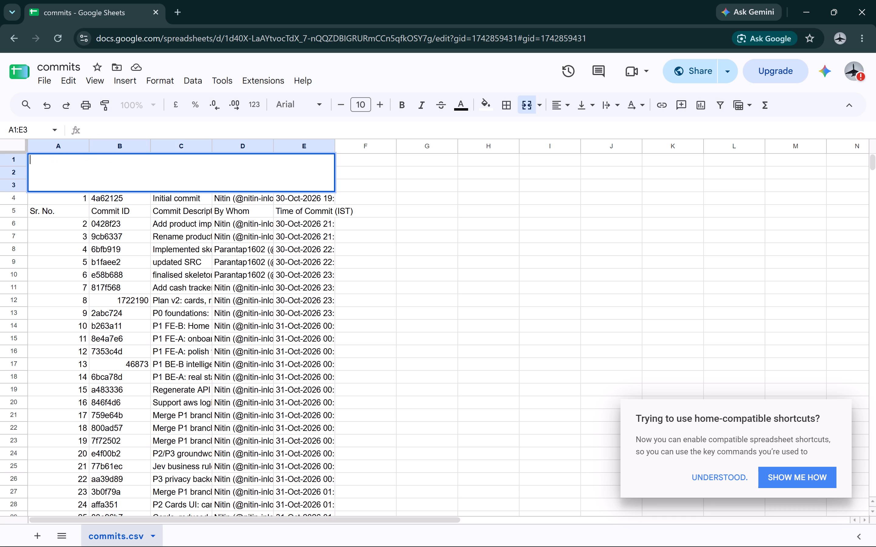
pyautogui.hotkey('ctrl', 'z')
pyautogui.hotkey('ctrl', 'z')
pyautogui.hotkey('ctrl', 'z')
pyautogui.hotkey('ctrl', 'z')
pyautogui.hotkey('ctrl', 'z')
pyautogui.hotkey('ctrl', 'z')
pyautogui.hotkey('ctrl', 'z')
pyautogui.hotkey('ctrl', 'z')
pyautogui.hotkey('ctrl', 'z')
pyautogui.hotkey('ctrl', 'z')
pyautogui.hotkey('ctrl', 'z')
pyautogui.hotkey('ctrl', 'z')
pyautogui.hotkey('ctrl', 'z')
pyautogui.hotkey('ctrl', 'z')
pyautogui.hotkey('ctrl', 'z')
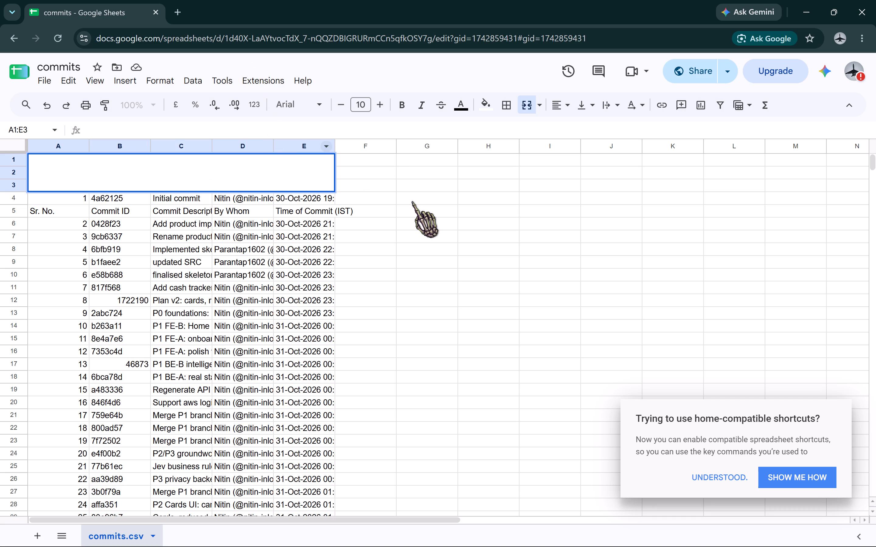
# Undo the merge of A1:E3 above the commit log.
pyautogui.click(413, 202)
pyautogui.click(282, 153)
pyautogui.click(263, 173)
pyautogui.click(213, 175)
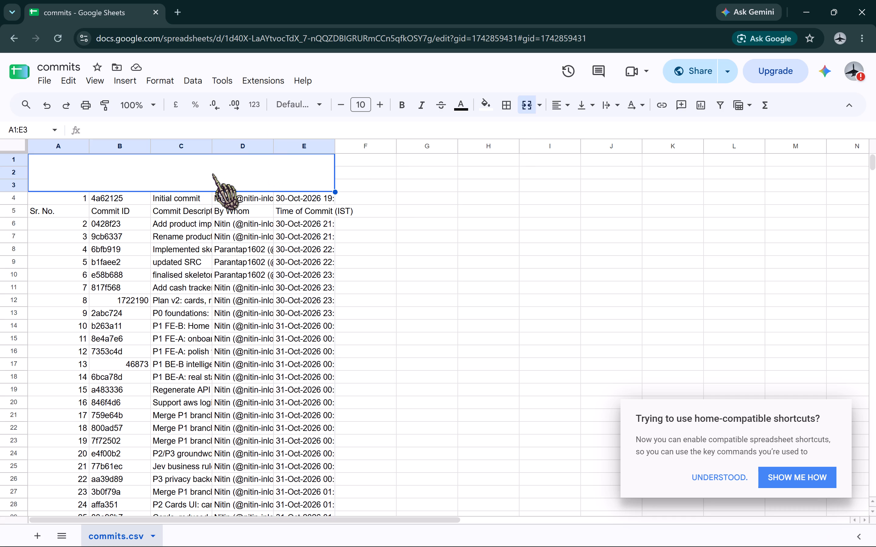
pyautogui.hotkey('ctrl', 'z')
# Enter PROBLEM STATEMENT 4 in cell A1.
pyautogui.click(56, 161)
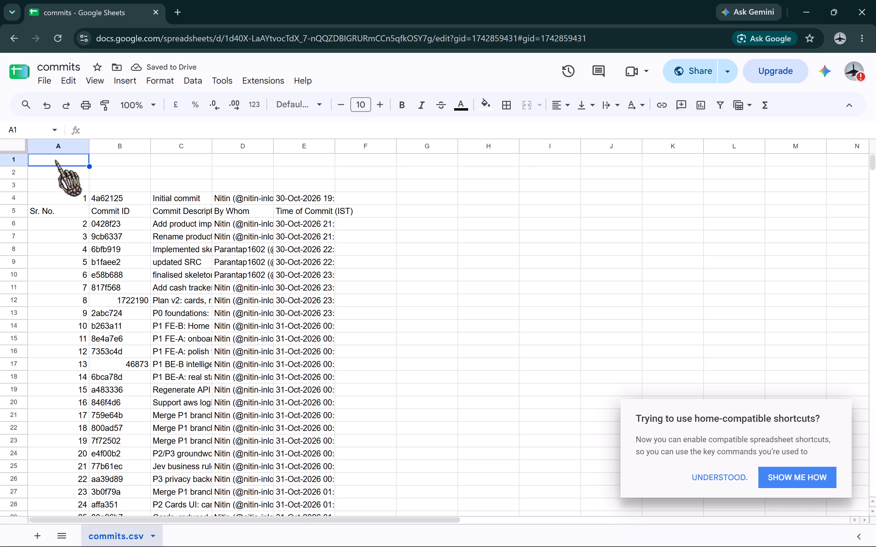
pyautogui.write('PROBLEM')
pyautogui.press('space')
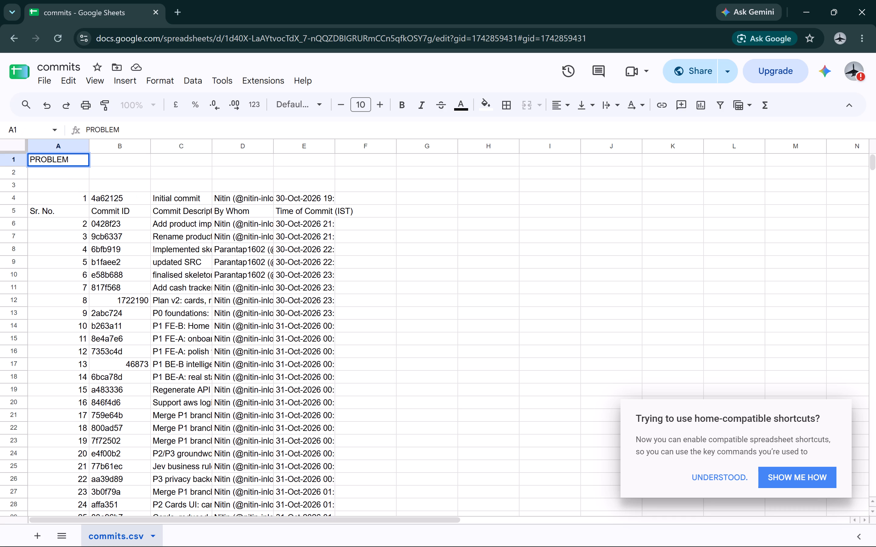
pyautogui.write('SR')
pyautogui.press('BackSpace')
pyautogui.write('TA')
pyautogui.write('TE')
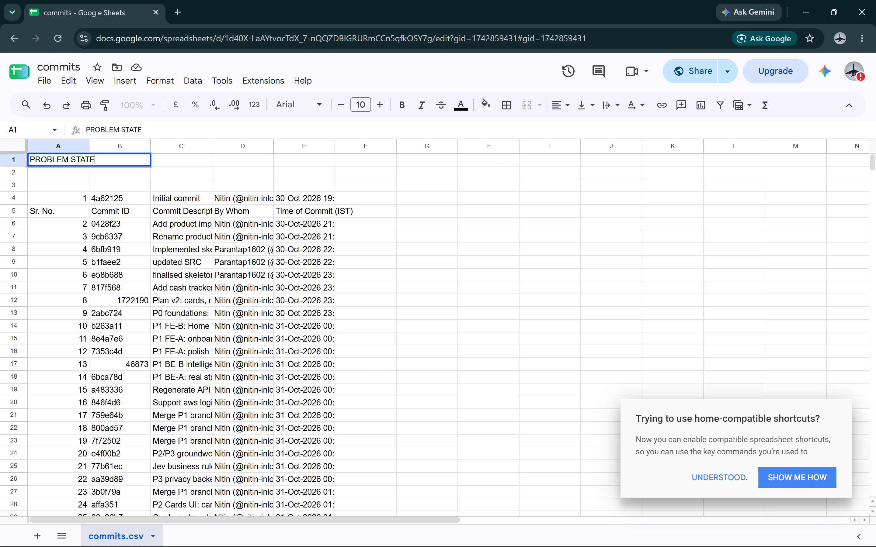
pyautogui.write('MENT')
pyautogui.press('space')
pyautogui.press('4')
# Enter the label GIT HUB in cell A3.
pyautogui.click(46, 183)
pyautogui.write('GIT')
pyautogui.press('space')
pyautogui.write('HUB')
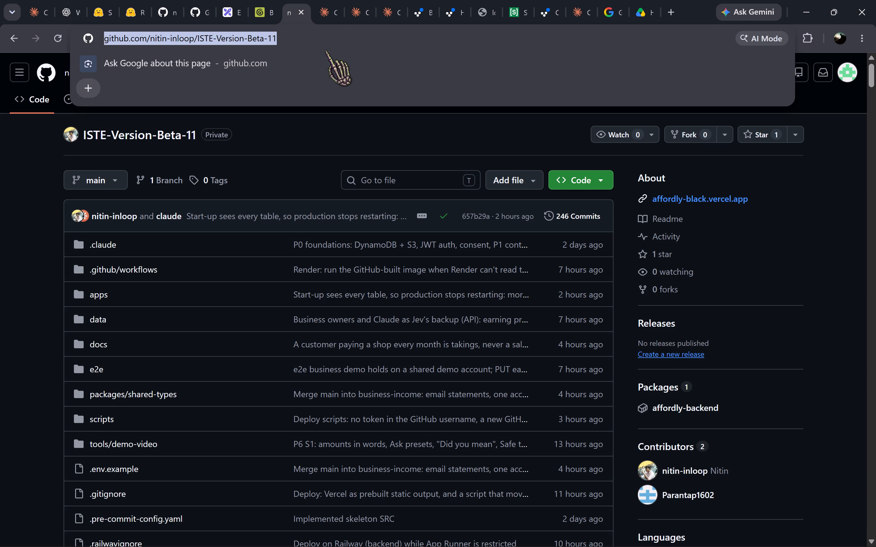
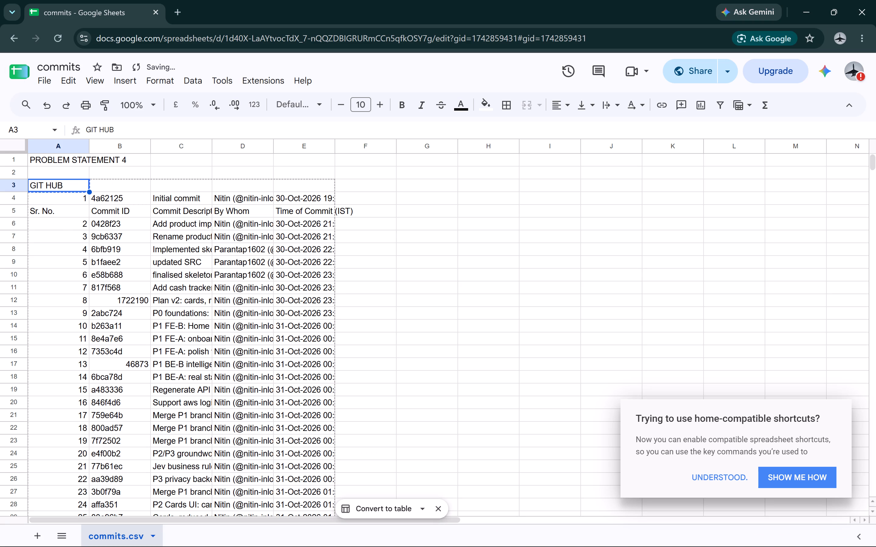
# Change the label in cell A3 to GITHUB REPOSITORY LINK -.
pyautogui.doubleClick(52, 187)
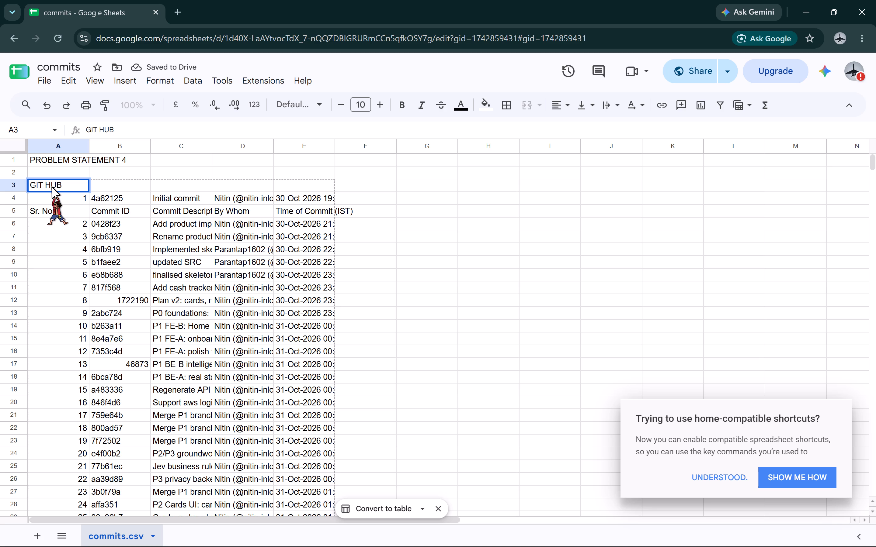
pyautogui.press('Left')
pyautogui.press('Left')
pyautogui.press('Left')
pyautogui.press('Left')
pyautogui.press('Right')
pyautogui.press('BackSpace')
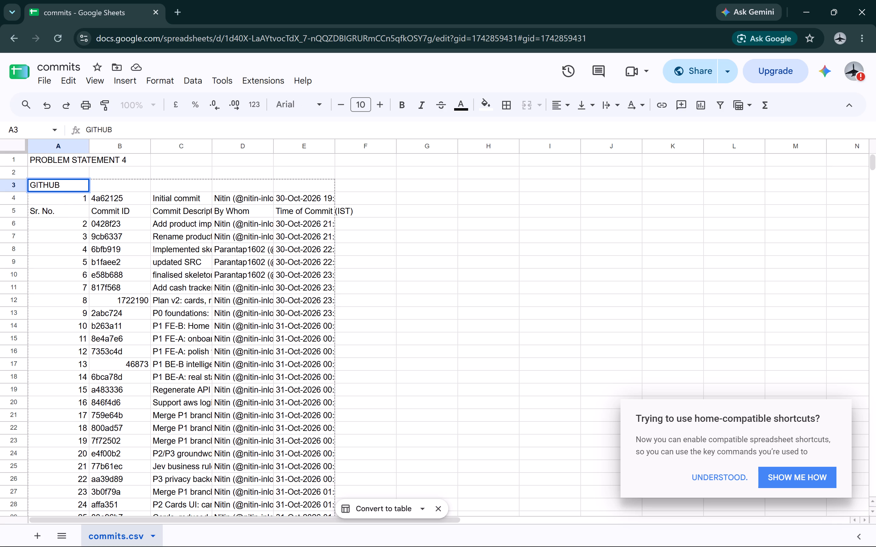
pyautogui.press('Right')
pyautogui.press('Right')
pyautogui.press('Right')
pyautogui.press('Right')
pyautogui.press('space')
pyautogui.write('REPO')
pyautogui.write('SITORY')
pyautogui.press('space')
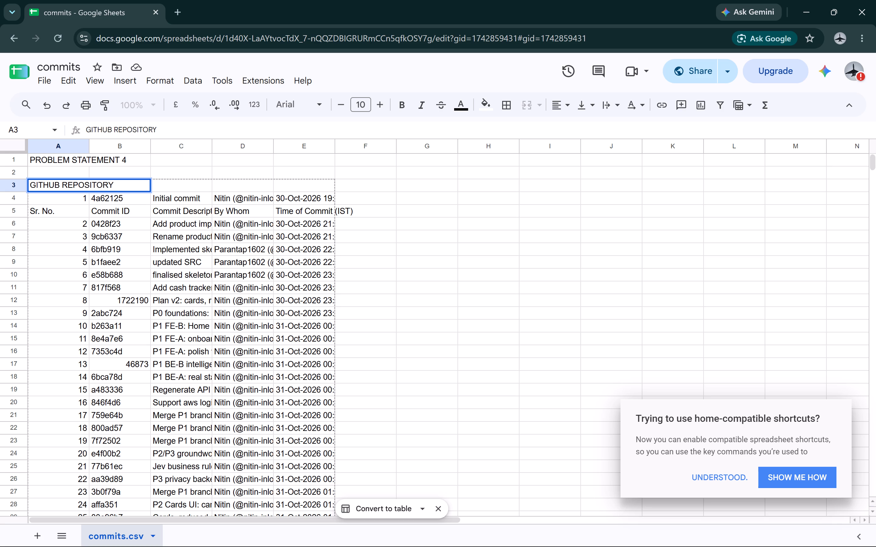
pyautogui.write('LINK -')
pyautogui.press('space')
# Add the copied ISTE-Version-Beta-11 repository address after the label in cell A3.
pyautogui.hotkey('ctrl', 'v')
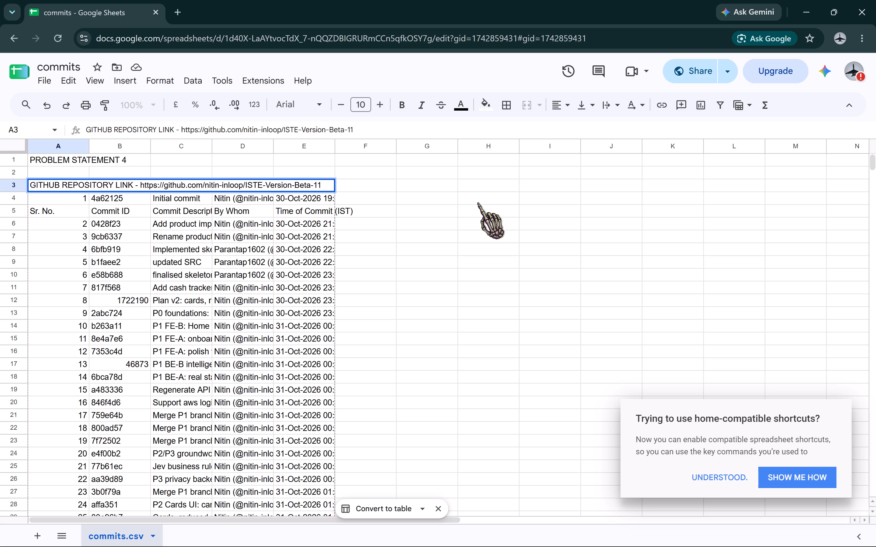
pyautogui.click(478, 204)
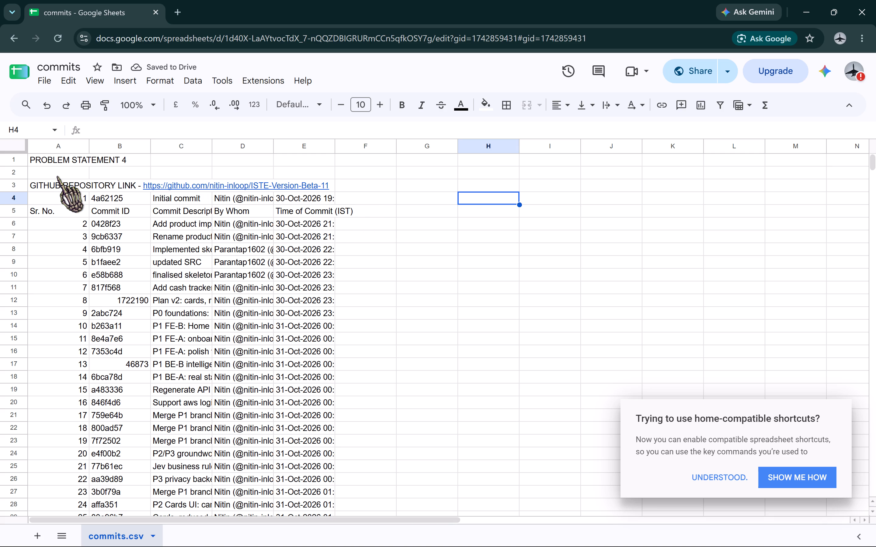
# Insert two blank rows between the repository link row and the first row of commit data.
pyautogui.click(61, 194)
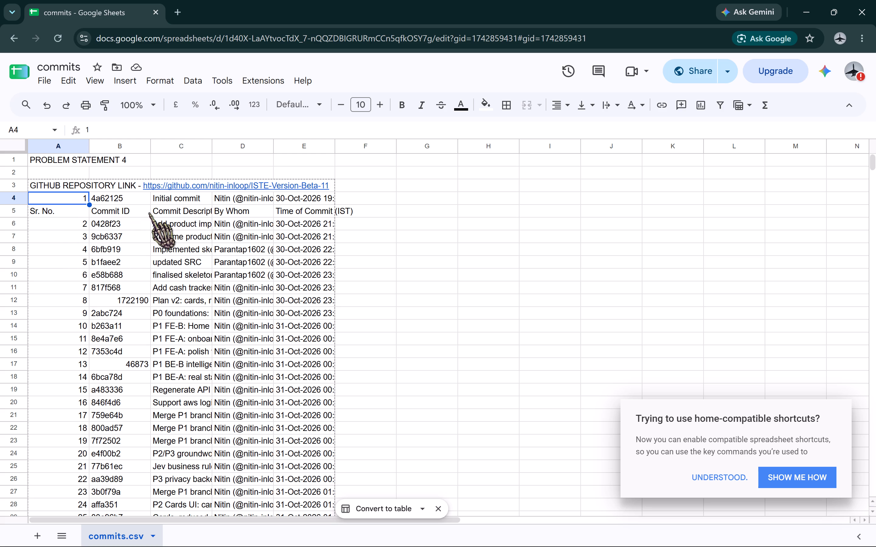
pyautogui.rightClick(72, 199)
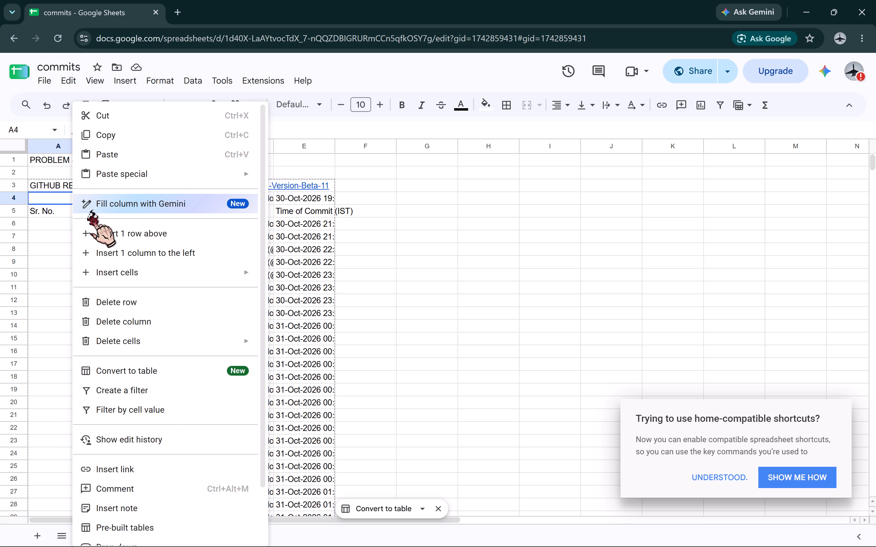
pyautogui.click(90, 230)
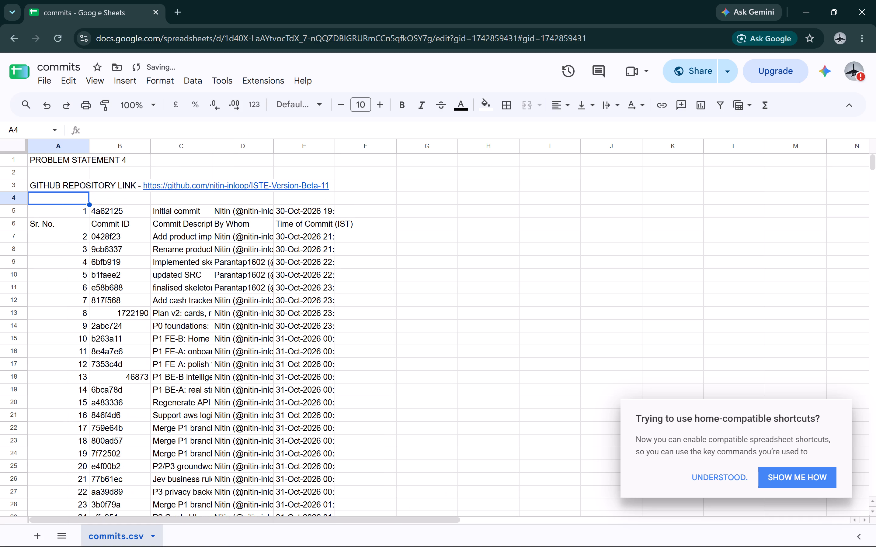
pyautogui.click(72, 209)
pyautogui.rightClick(72, 209)
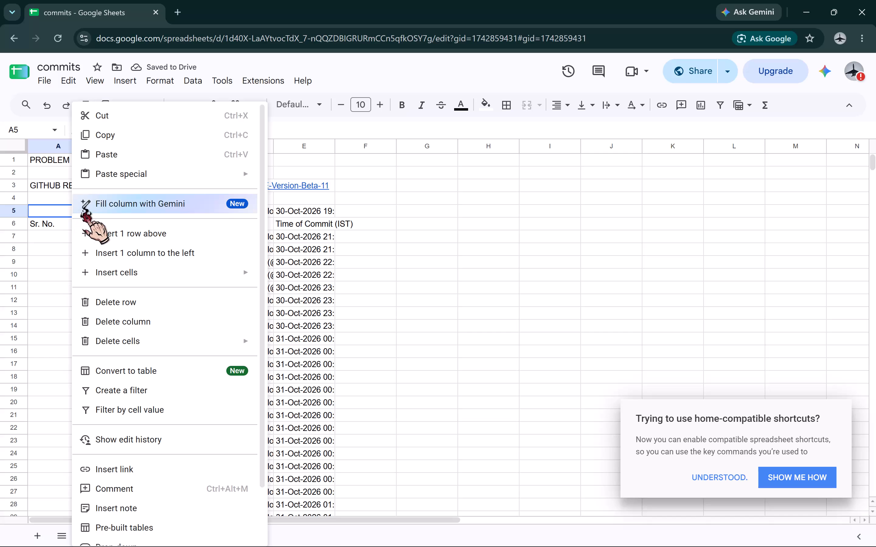
pyautogui.click(95, 240)
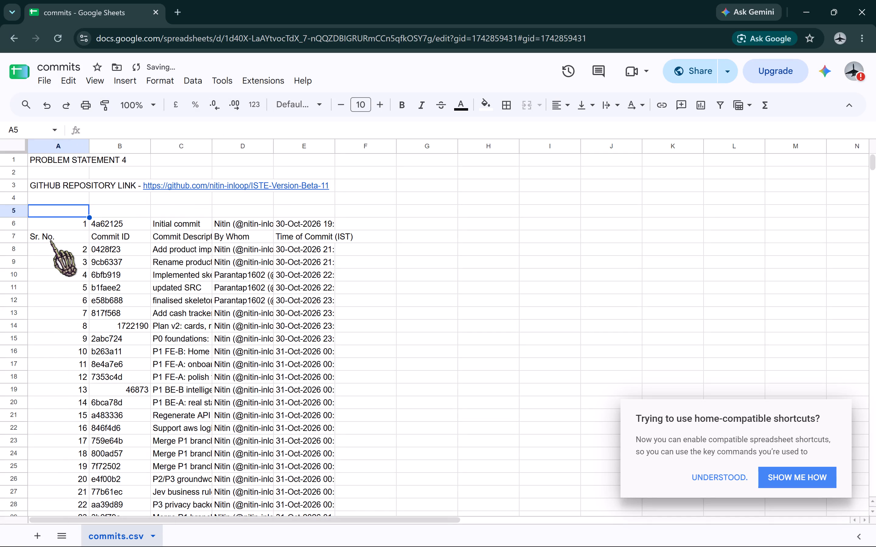
# Copy the Sr. No. heading text from cell A7 and replace the contents of cell A6 with it.
pyautogui.click(51, 241)
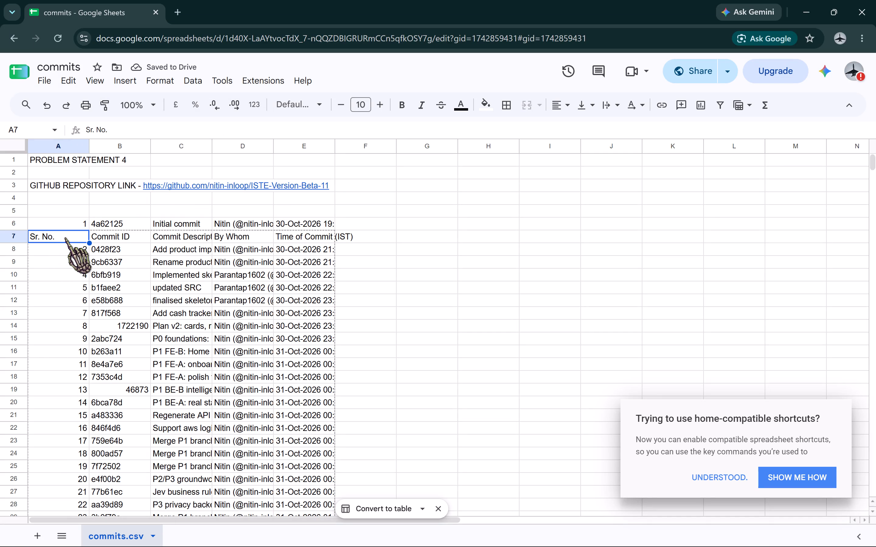
pyautogui.click(63, 240)
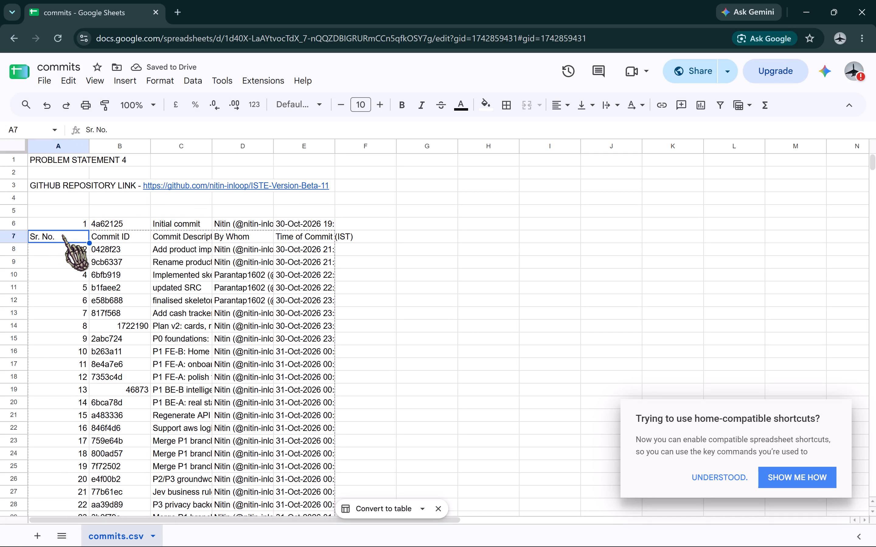
pyautogui.click(77, 230)
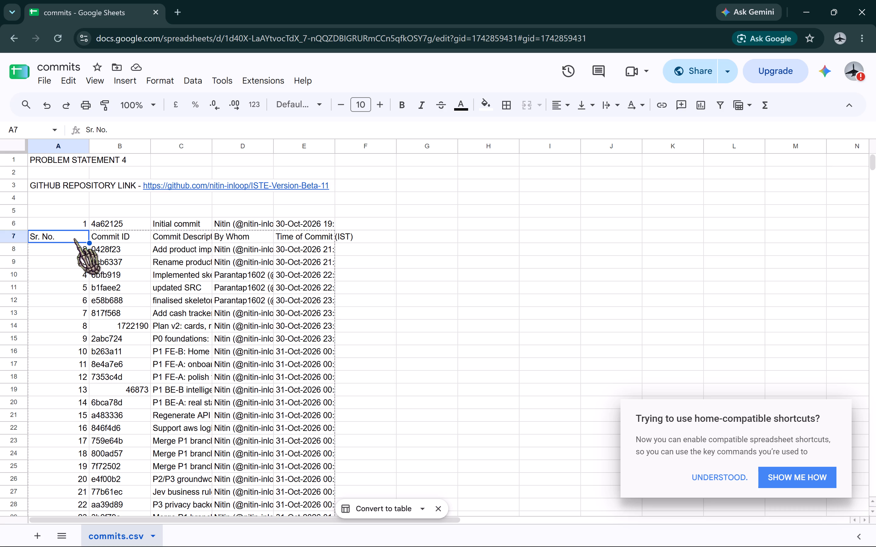
pyautogui.doubleClick(74, 242)
pyautogui.doubleClick(74, 242)
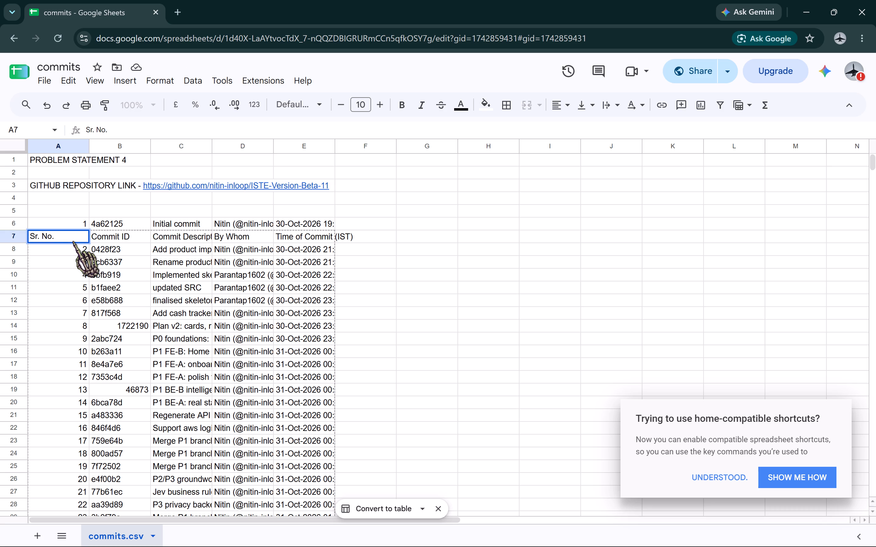
pyautogui.hotkey('ctrl', 'a')
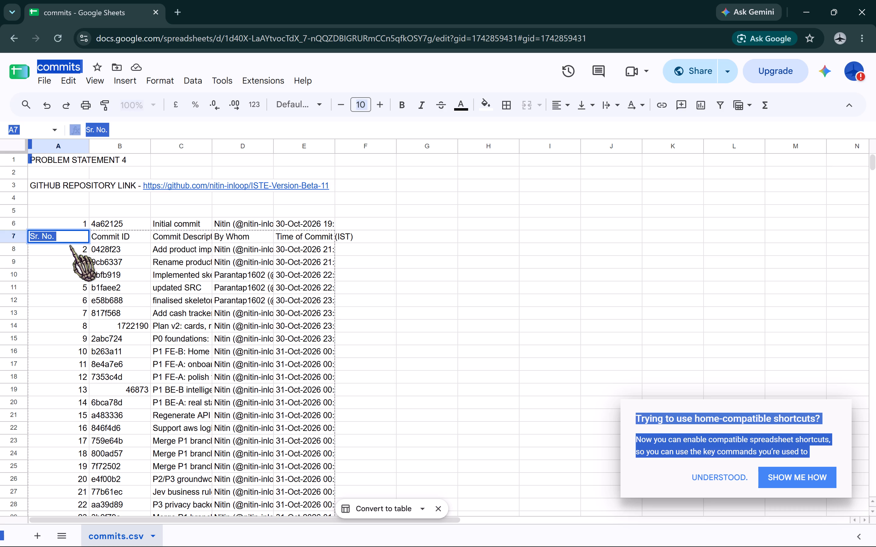
pyautogui.click(70, 246)
pyautogui.click(54, 242)
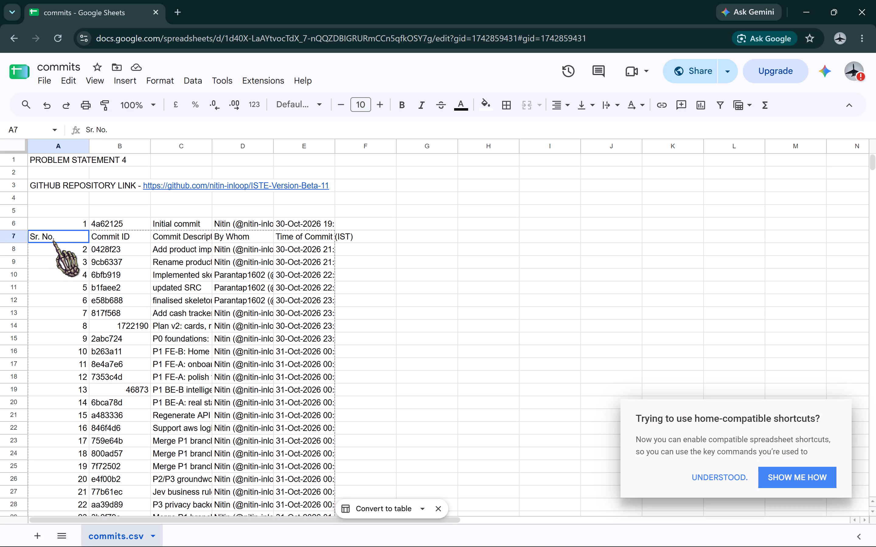
pyautogui.moveTo(59, 243); pyautogui.dragTo(54, 243)
pyautogui.click(65, 239)
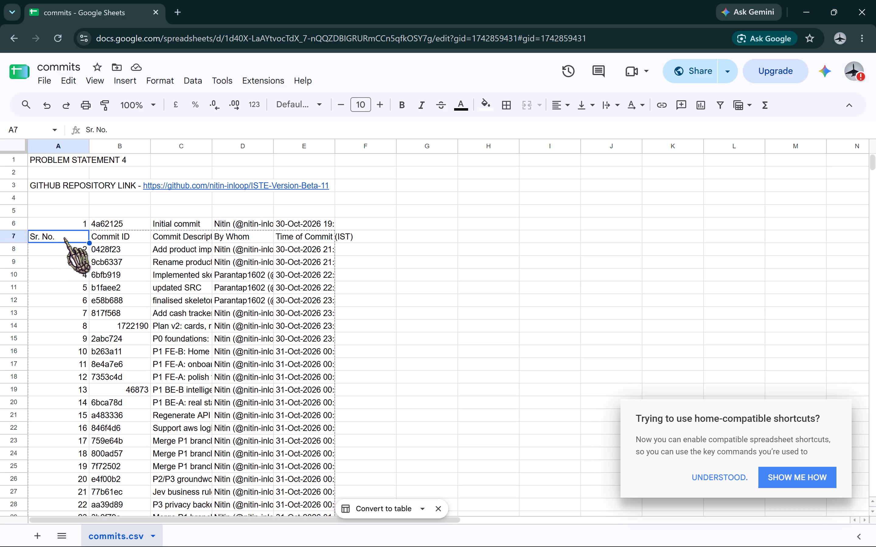
pyautogui.click(65, 239)
pyautogui.moveTo(65, 239); pyautogui.dragTo(40, 238)
pyautogui.hotkey('ctrl', 'c')
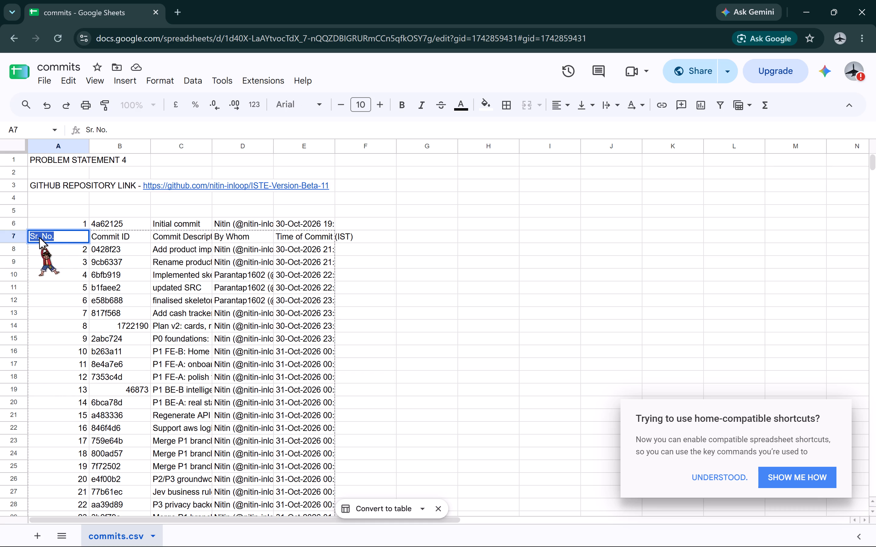
pyautogui.doubleClick(77, 222)
pyautogui.click(77, 222)
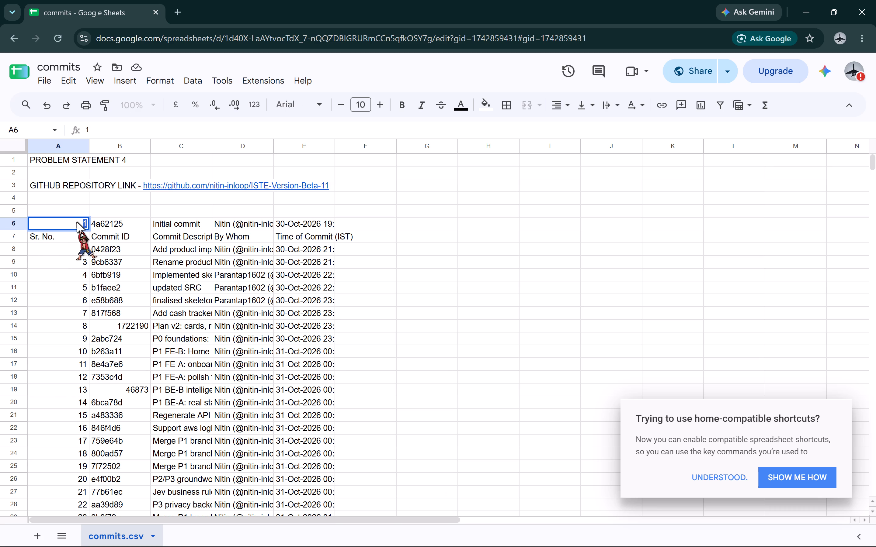
pyautogui.hotkey('ctrl', 'v')
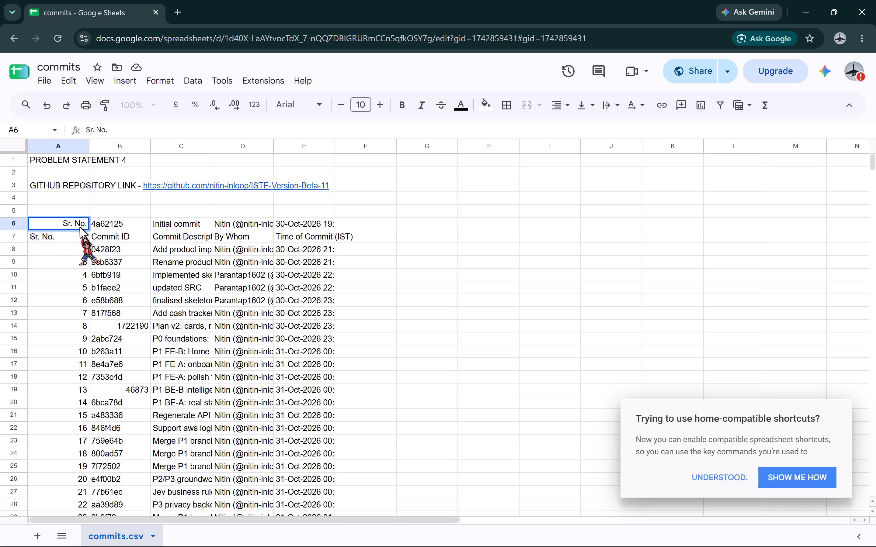
# Replace the Sr. No. text in cell A7 with 1.
pyautogui.click(78, 234)
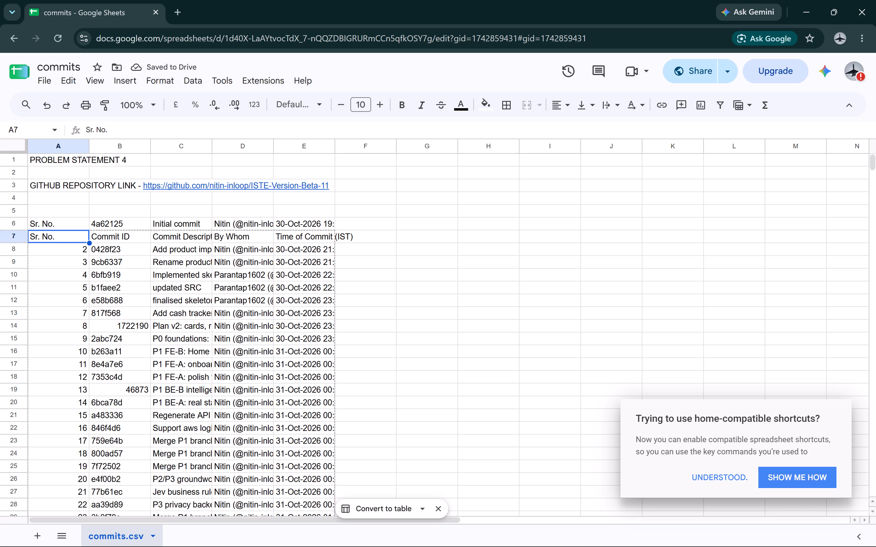
pyautogui.doubleClick(81, 242)
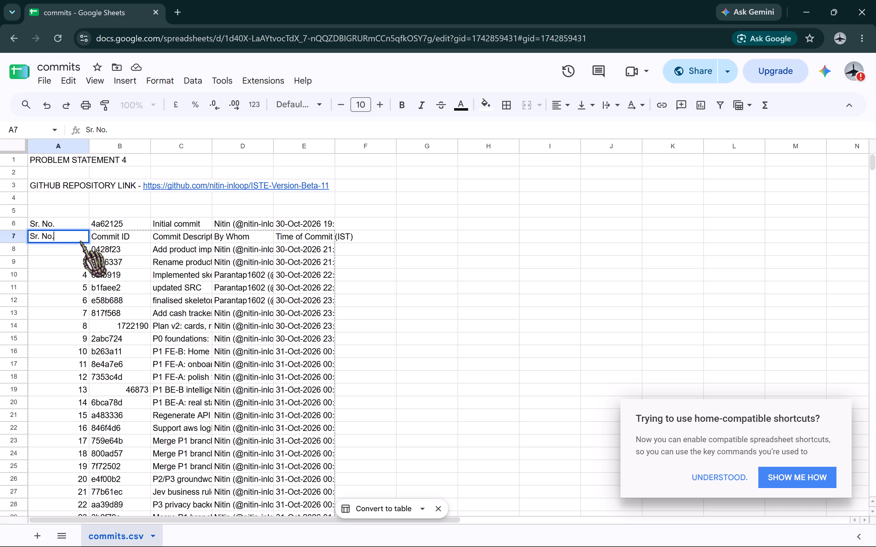
pyautogui.click(81, 242)
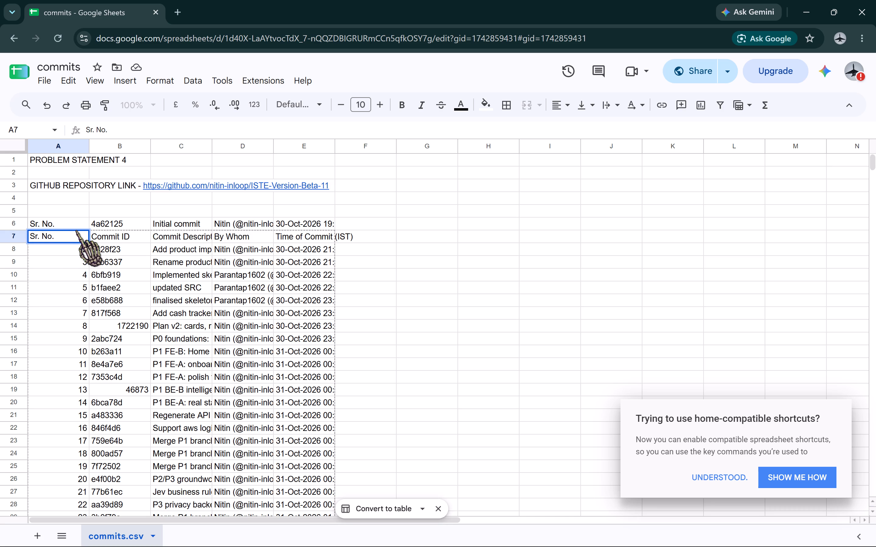
pyautogui.doubleClick(68, 234)
pyautogui.doubleClick(68, 234)
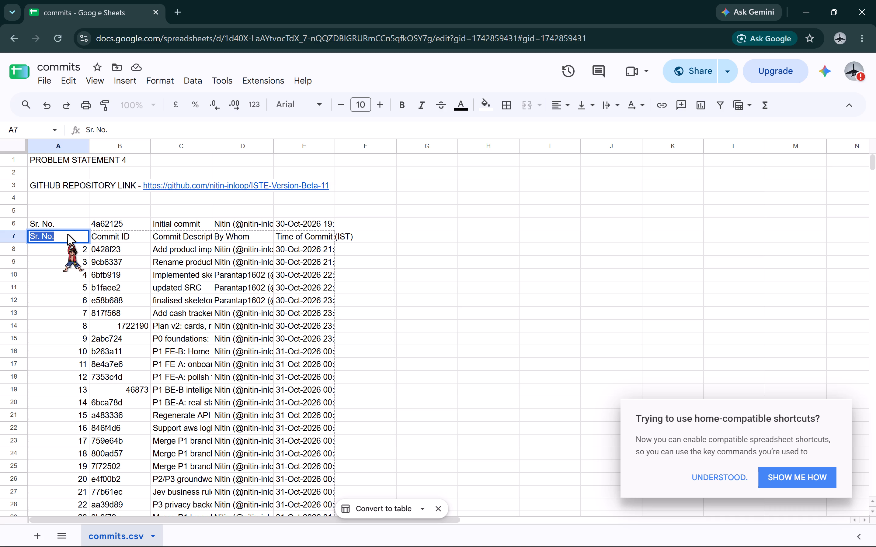
pyautogui.press('1')
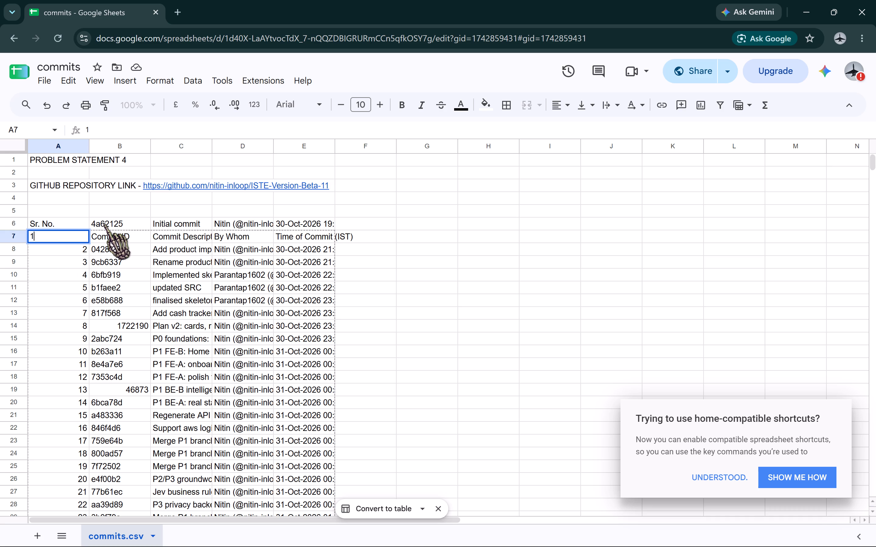
# Copy the commit ID 4a62125 from cell B6 and replace the contents of cell B7 with it.
pyautogui.doubleClick(111, 223)
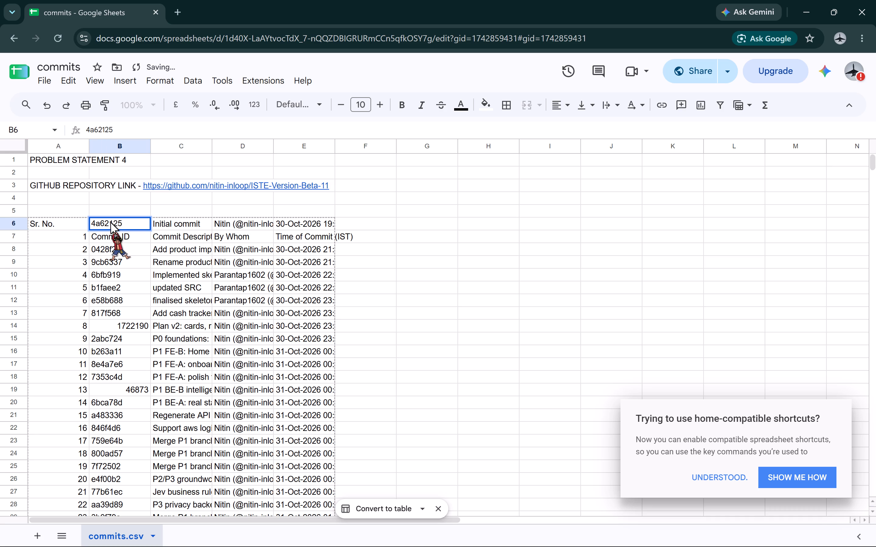
pyautogui.doubleClick(111, 223)
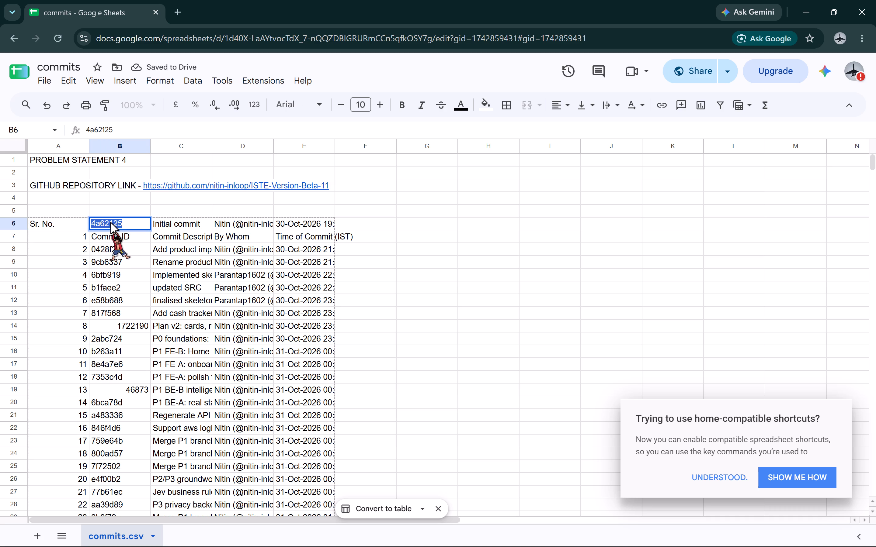
pyautogui.hotkey('ctrl', 'c')
pyautogui.doubleClick(113, 235)
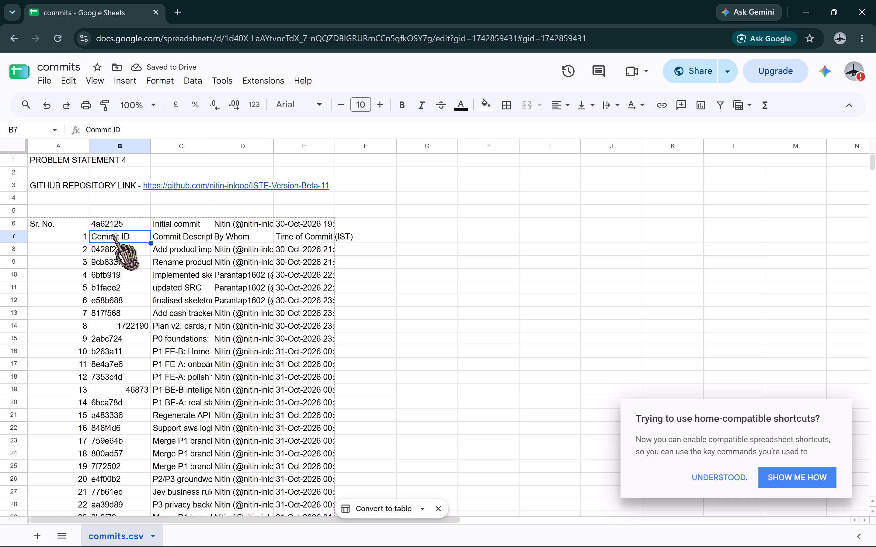
pyautogui.doubleClick(113, 235)
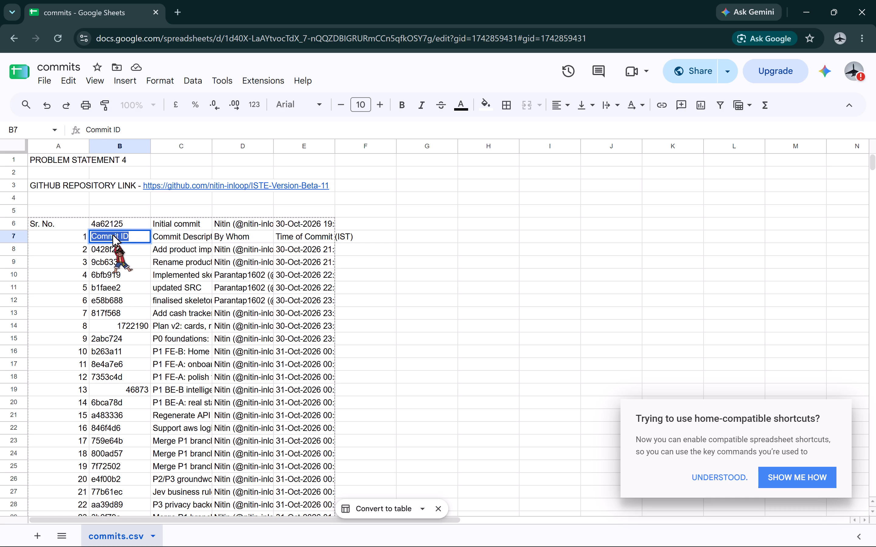
pyautogui.hotkey('ctrl', 'v')
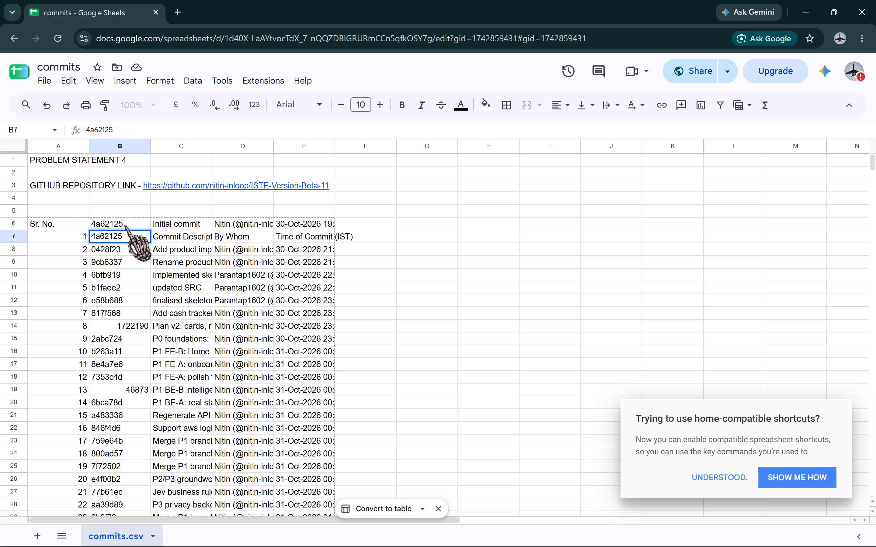
# Replace the commit ID in cell B6 with the heading Commit id.
pyautogui.doubleClick(126, 226)
pyautogui.click(126, 226)
pyautogui.doubleClick(126, 226)
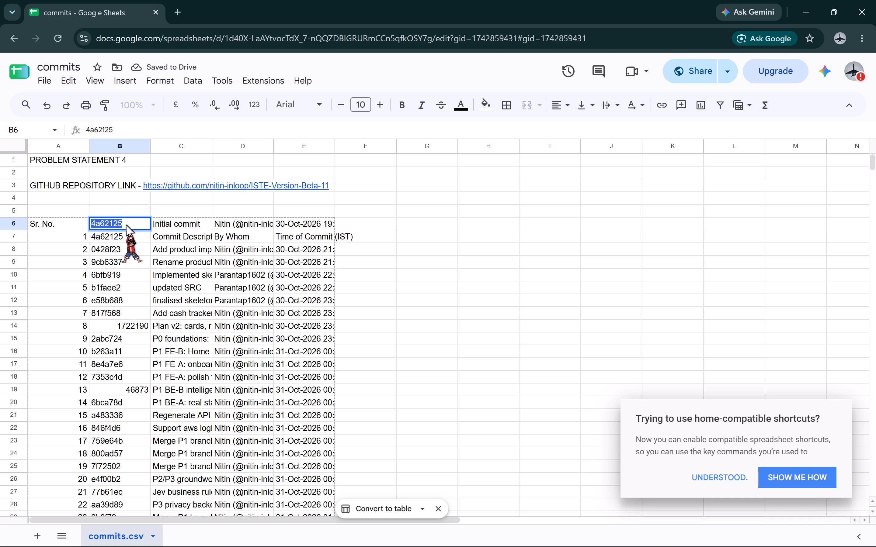
pyautogui.press('c')
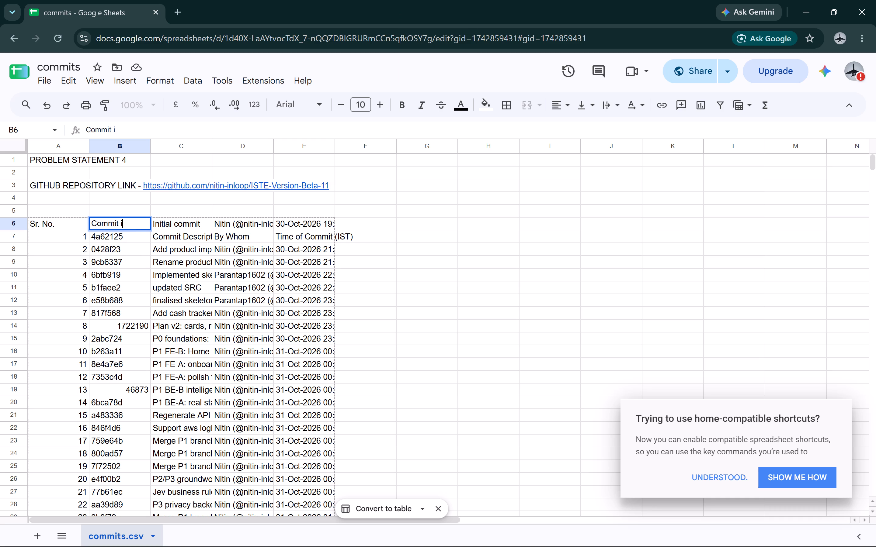
# Copy the Commit Description heading text from cell C7 and replace the contents of cell C6 with it.
pyautogui.doubleClick(176, 223)
pyautogui.doubleClick(176, 223)
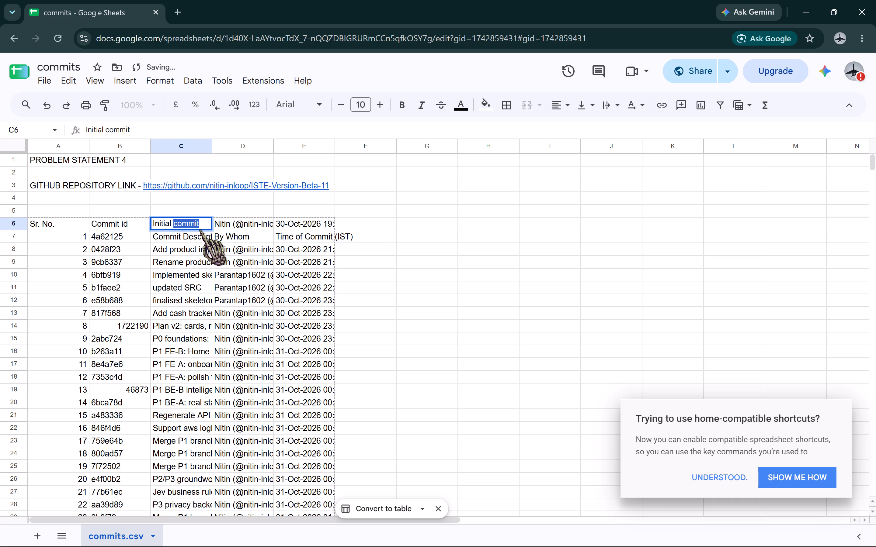
pyautogui.doubleClick(193, 235)
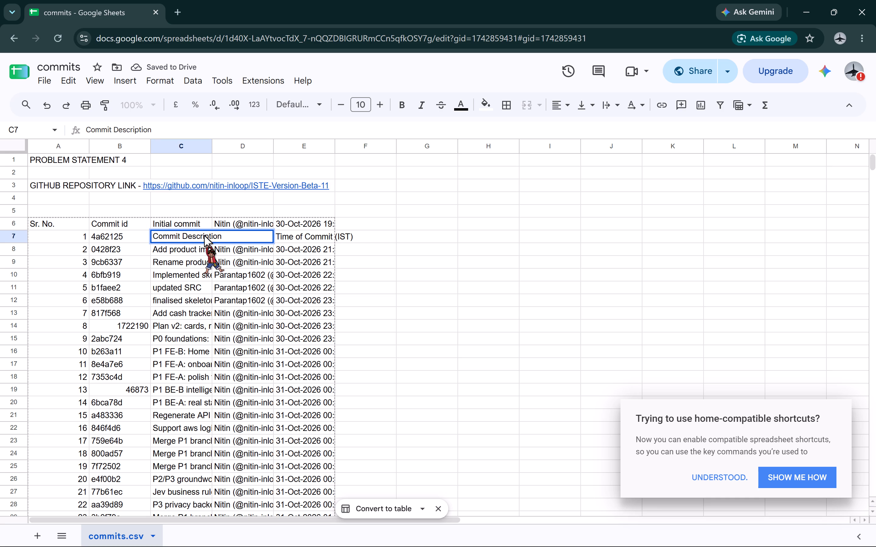
pyautogui.doubleClick(205, 236)
pyautogui.doubleClick(205, 236)
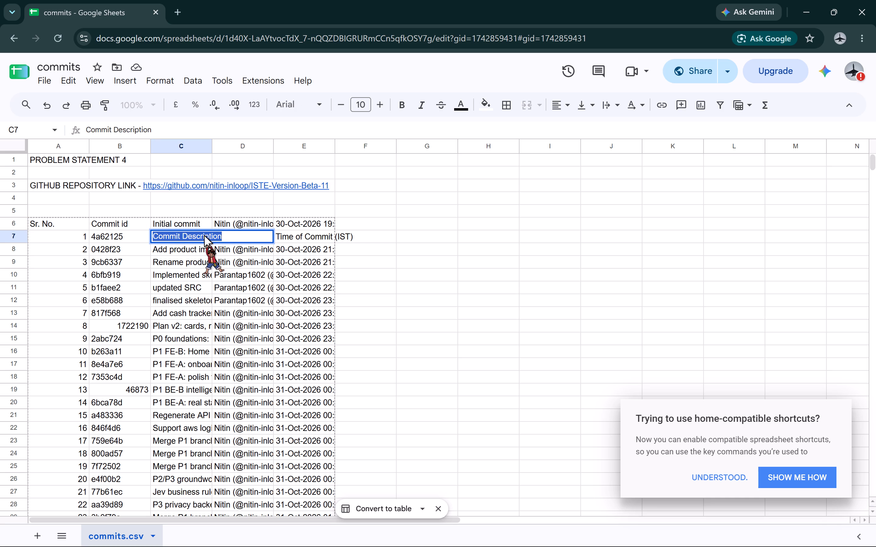
pyautogui.hotkey('ctrl', 'c')
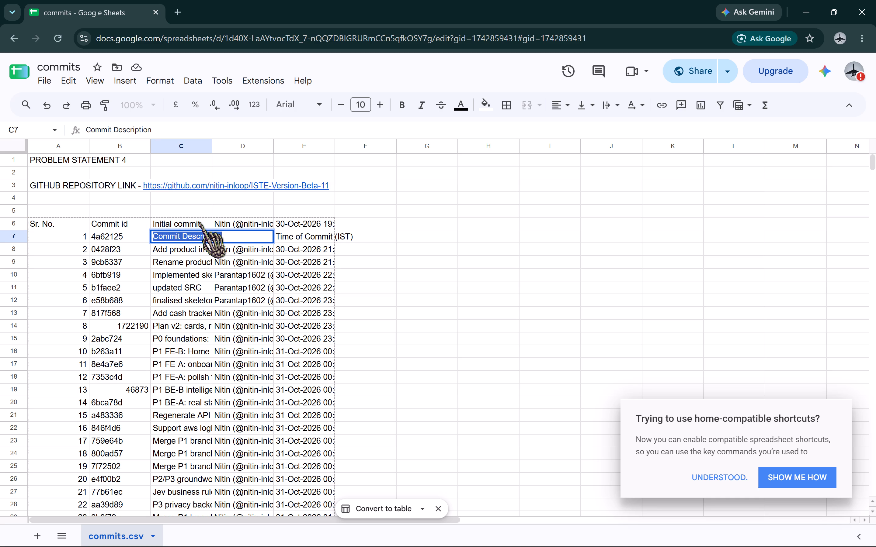
pyautogui.doubleClick(200, 223)
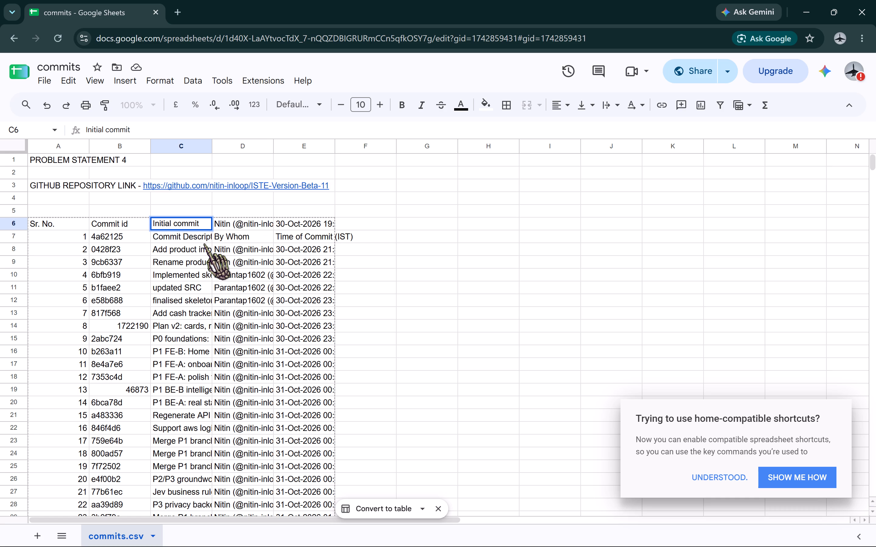
pyautogui.doubleClick(201, 223)
pyautogui.doubleClick(201, 223)
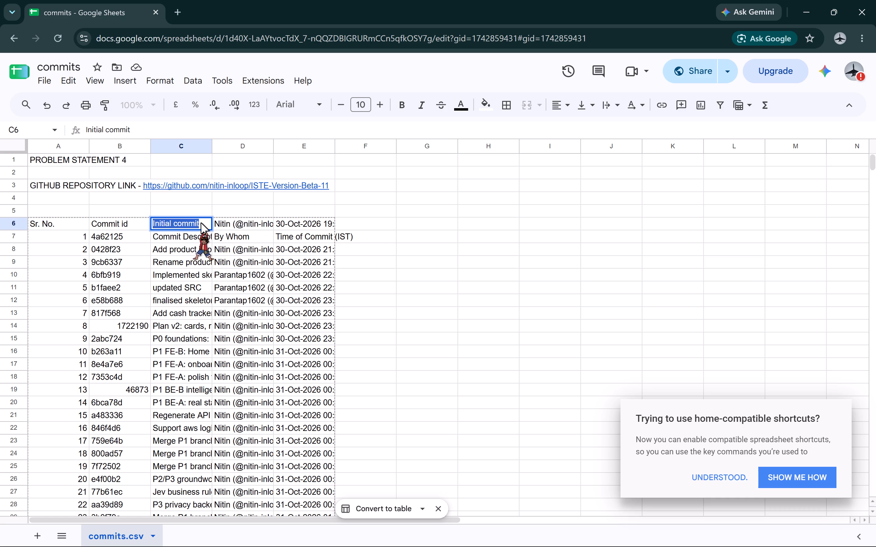
pyautogui.hotkey('ctrl', 'v')
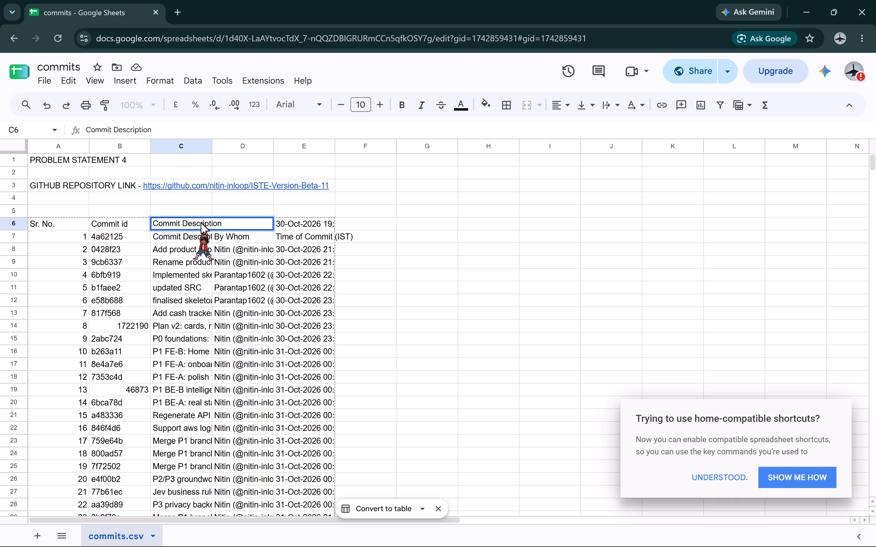
# Replace the heading text in cell C7 with Initial commit.
pyautogui.doubleClick(180, 240)
pyautogui.doubleClick(180, 240)
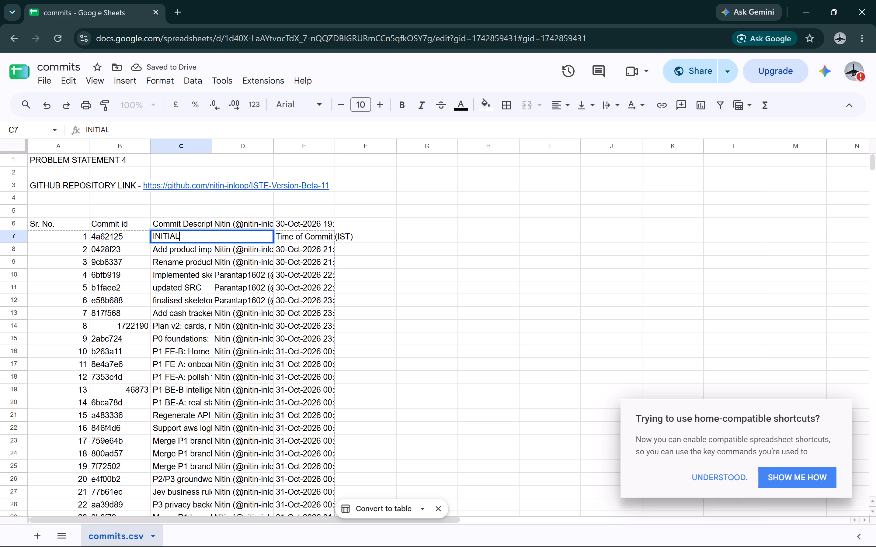
pyautogui.press('BackSpace')
pyautogui.press('BackSpace')
pyautogui.press('BackSpace')
pyautogui.press('BackSpace')
pyautogui.press('BackSpace')
pyautogui.press('BackSpace')
pyautogui.press('BackSpace')
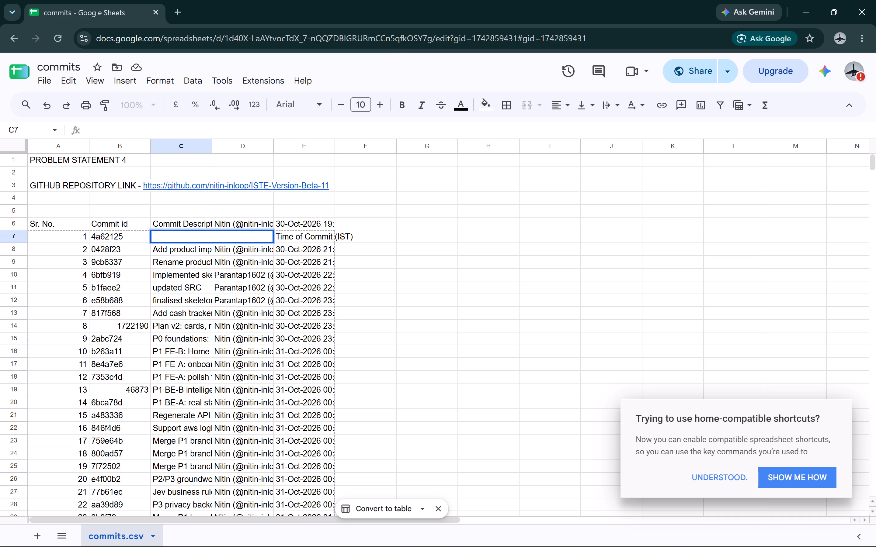
pyautogui.write('Initial commit')
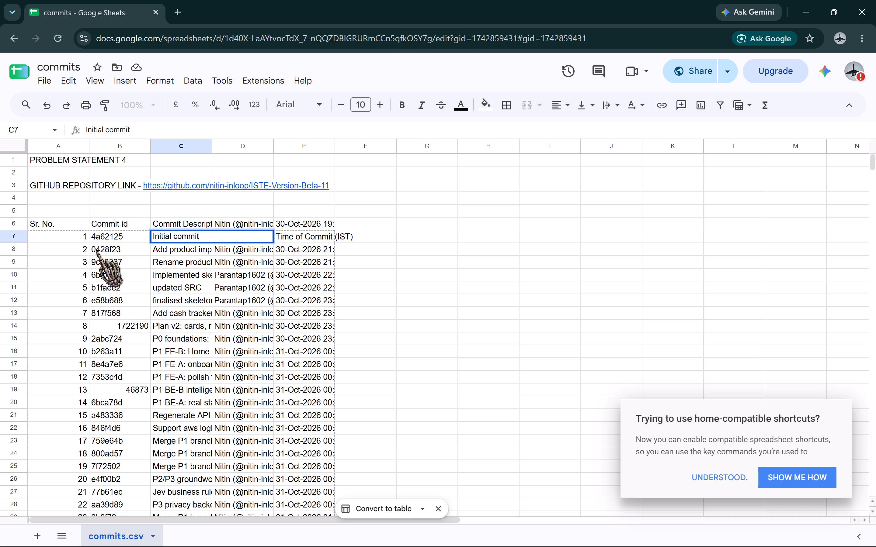
# Copy the commit author's name and handle from cell D6 and replace the By Whom text in cell D7 with it.
pyautogui.click(232, 222)
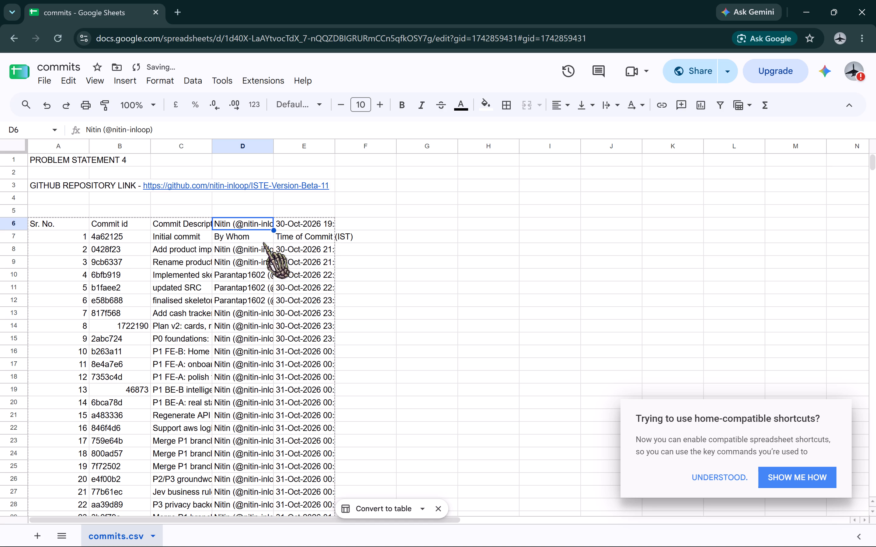
pyautogui.doubleClick(253, 234)
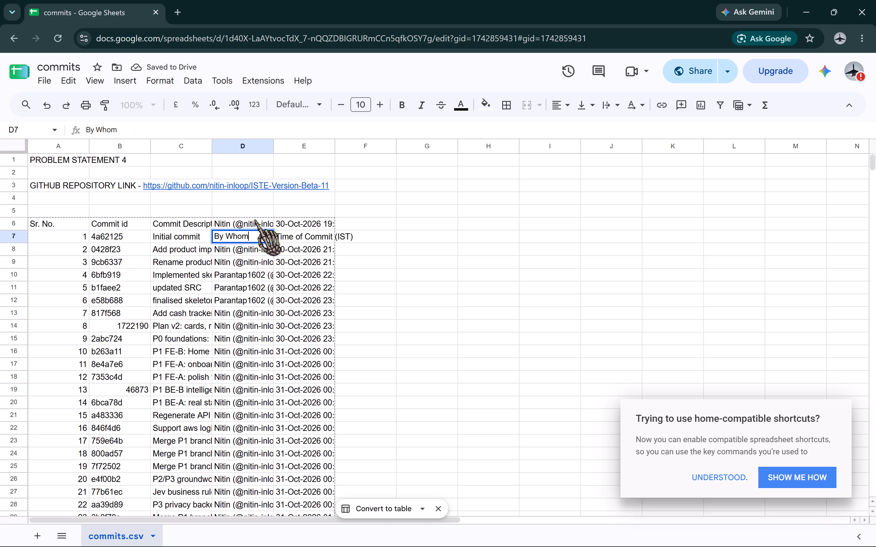
pyautogui.doubleClick(255, 221)
pyautogui.doubleClick(255, 221)
pyautogui.doubleClick(255, 221)
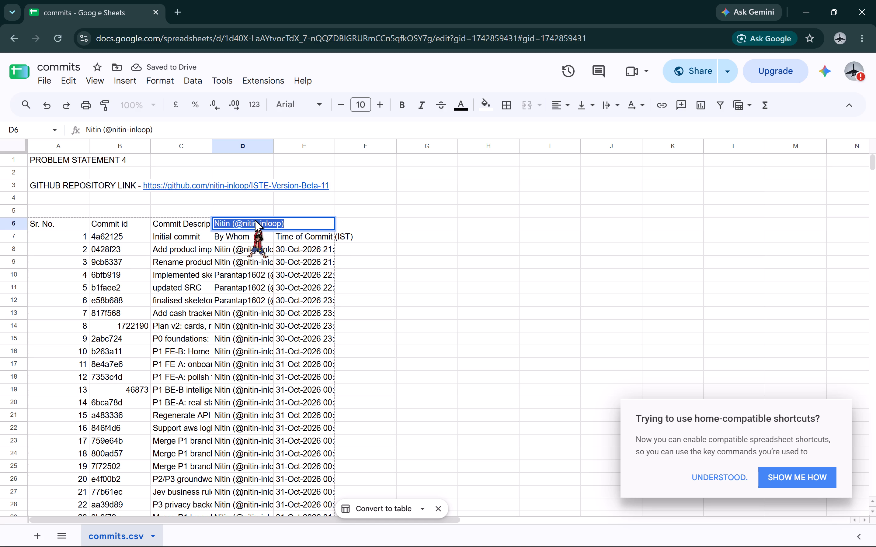
pyautogui.hotkey('ctrl', 'c')
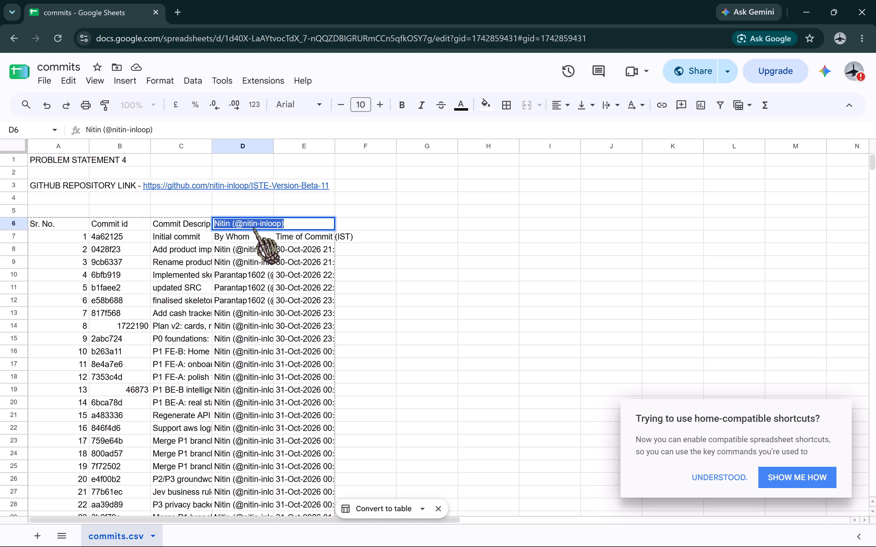
pyautogui.doubleClick(252, 236)
pyautogui.doubleClick(252, 236)
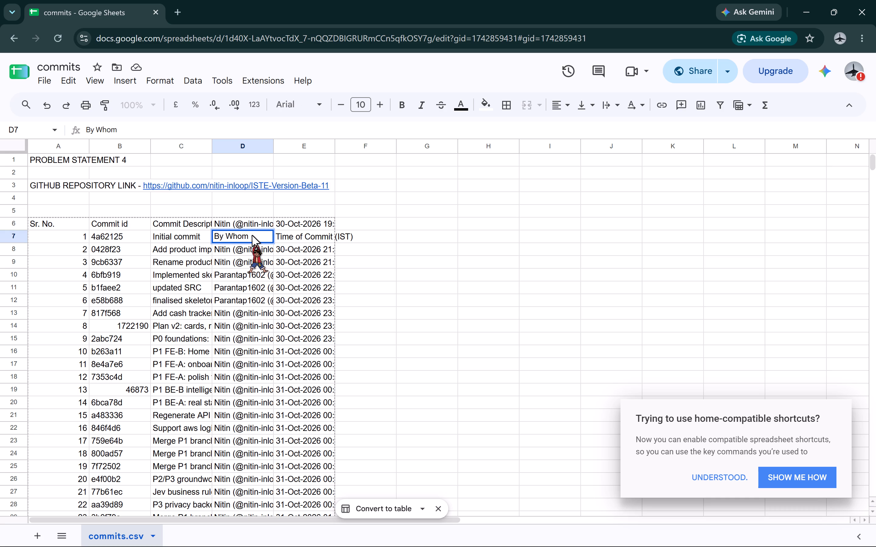
pyautogui.click(252, 236)
pyautogui.hotkey('ctrl', 'v')
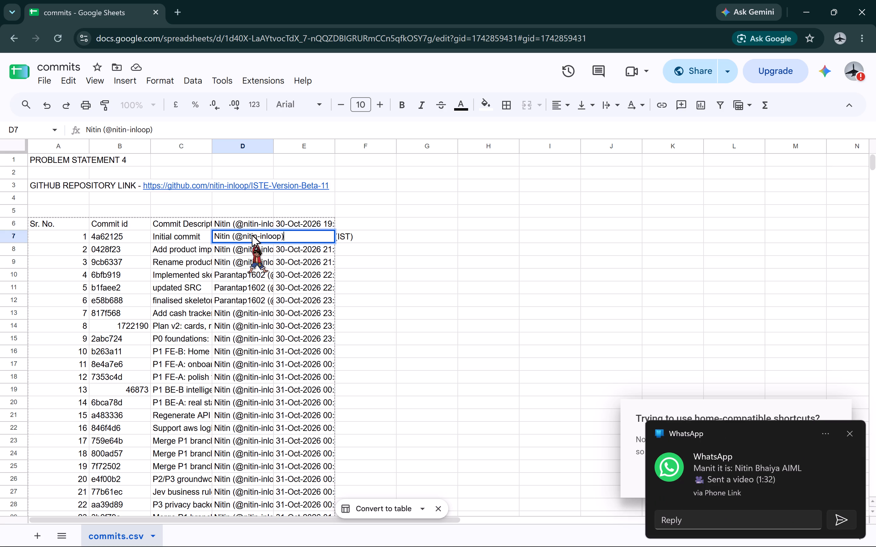
# Replace the author entry in cell D6 with the heading BY whom.
pyautogui.doubleClick(246, 226)
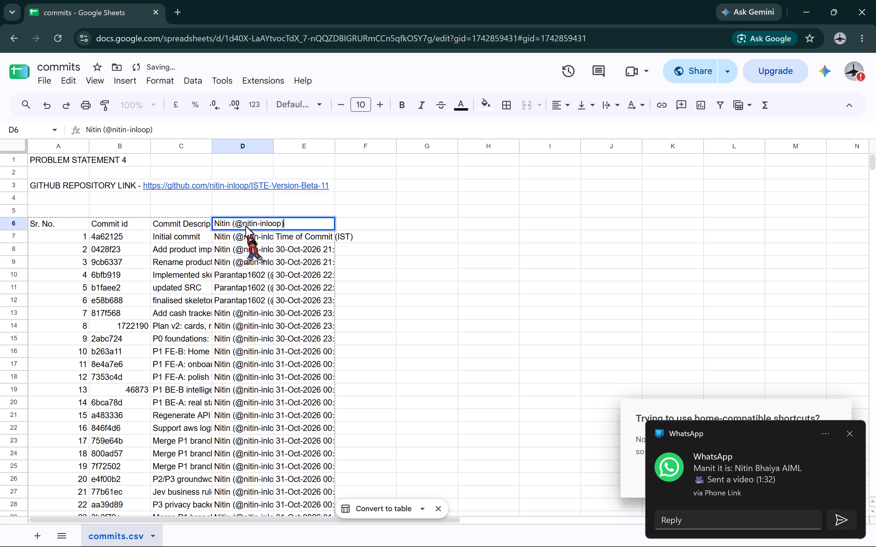
pyautogui.doubleClick(246, 226)
pyautogui.click(246, 226)
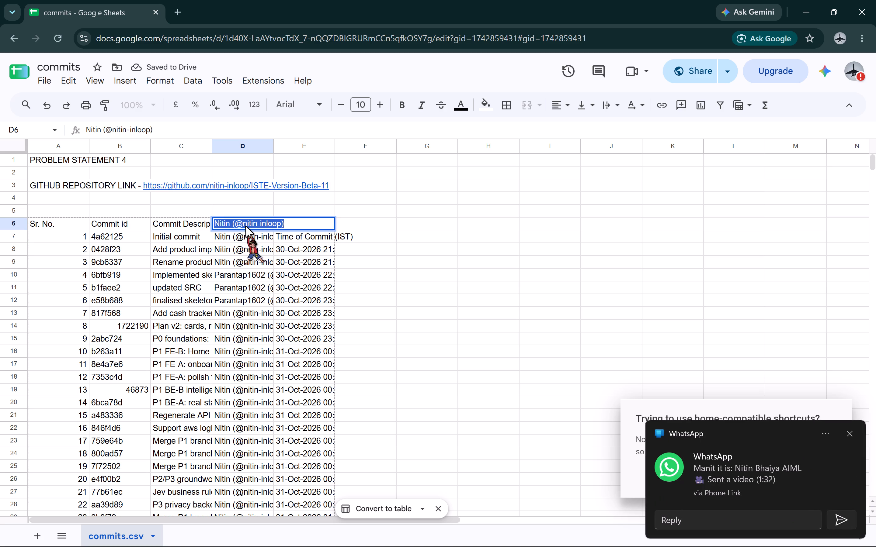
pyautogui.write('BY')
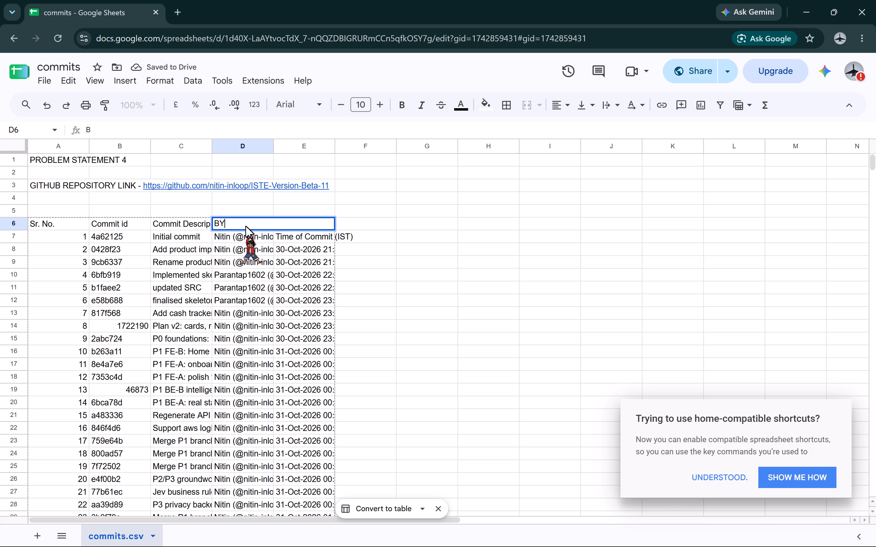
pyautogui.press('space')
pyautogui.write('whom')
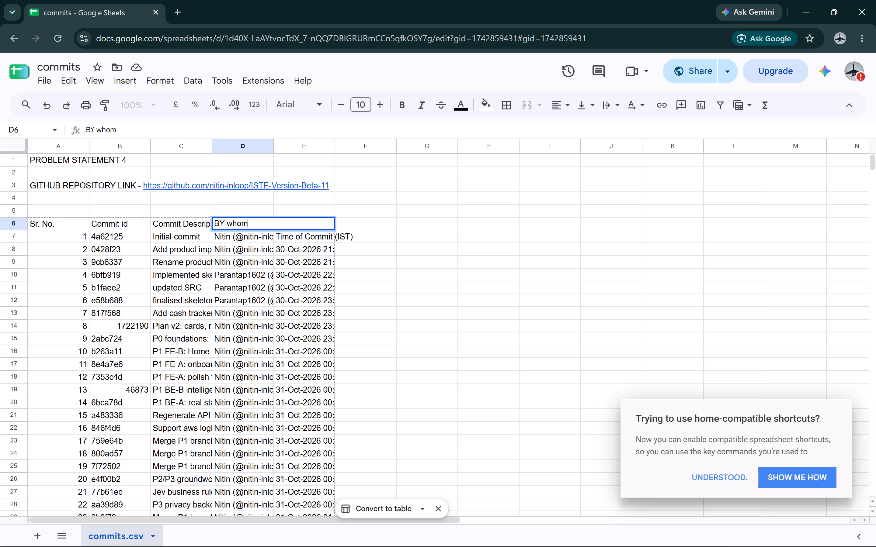
pyautogui.click(378, 232)
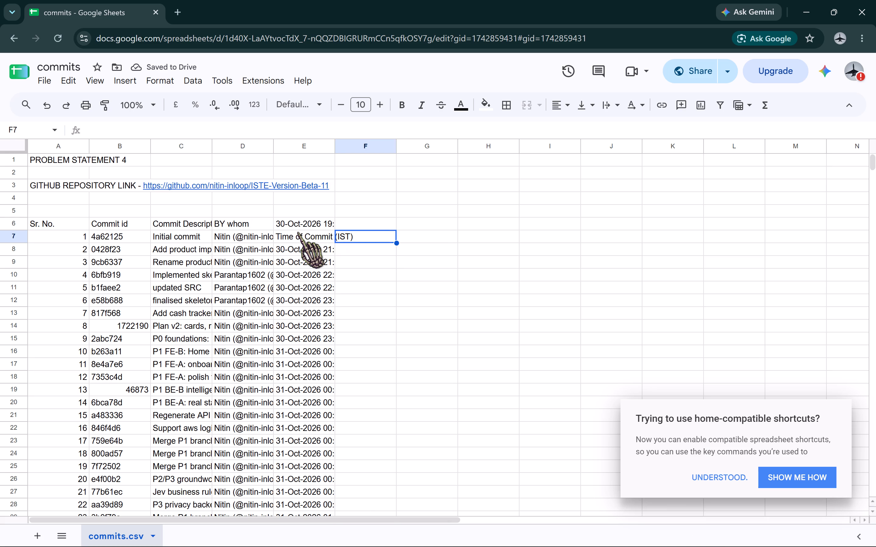
# Copy the Time of Commit (IST) heading text from cell E7 into the empty cell F4.
pyautogui.doubleClick(298, 233)
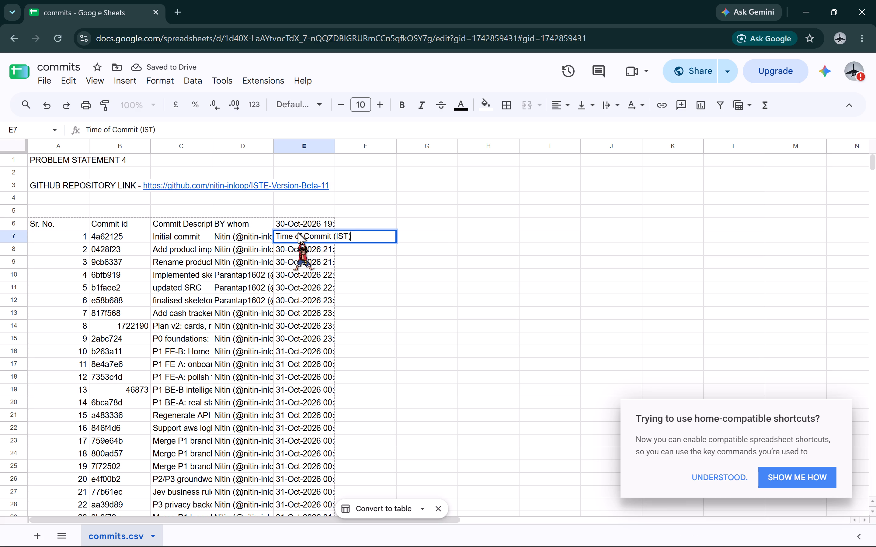
pyautogui.keyDown('ctrl'); pyautogui.click(298, 233); pyautogui.keyUp('ctrl')
pyautogui.keyDown('ctrl'); pyautogui.doubleClick(298, 233); pyautogui.keyUp('ctrl')
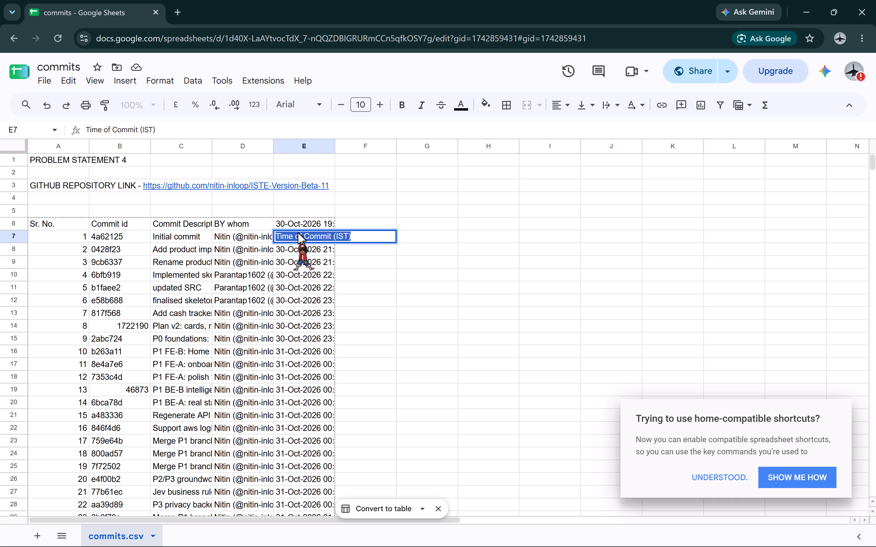
pyautogui.hotkey('ctrl', 'c')
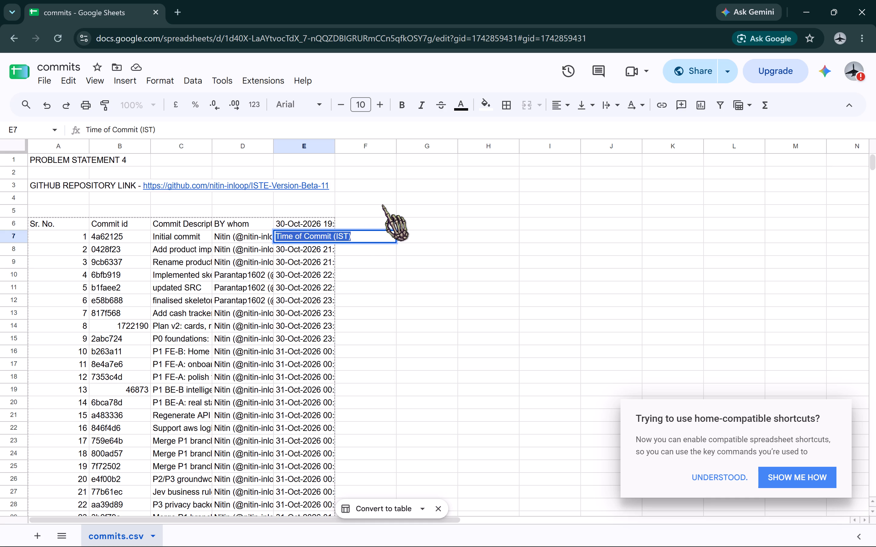
pyautogui.doubleClick(383, 205)
pyautogui.hotkey('ctrl', 'v')
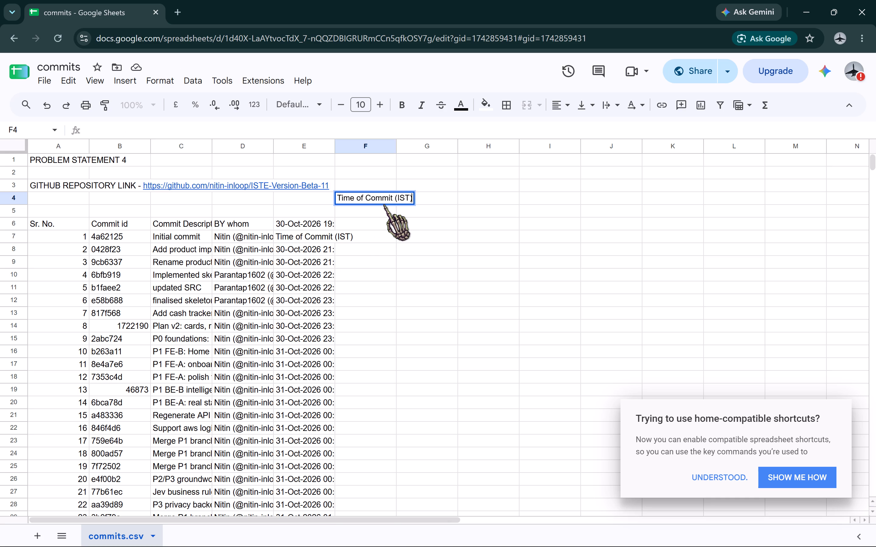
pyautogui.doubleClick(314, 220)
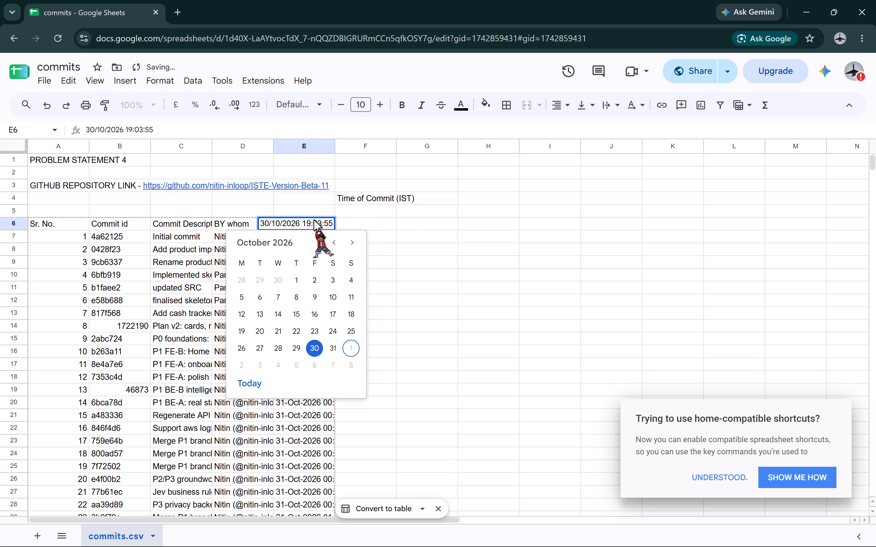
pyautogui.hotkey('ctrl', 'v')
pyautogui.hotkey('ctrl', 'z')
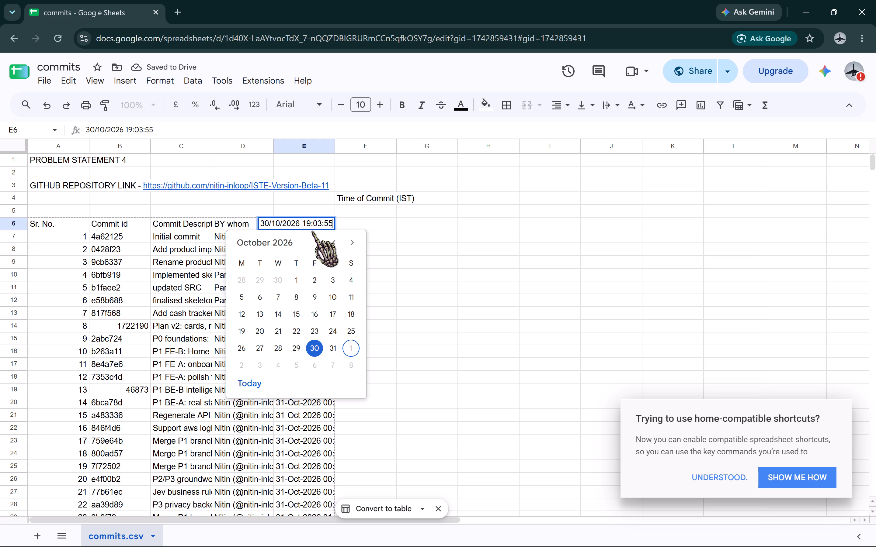
# Copy the commit time 30/10/2026 19:03:55 from cell E6 and replace the contents of cell E7 with it.
pyautogui.doubleClick(313, 227)
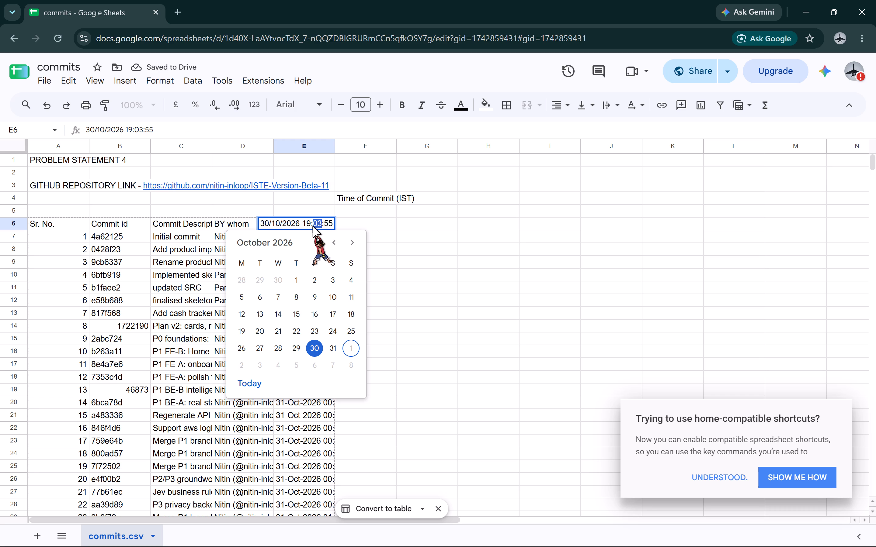
pyautogui.click(313, 227)
pyautogui.doubleClick(313, 227)
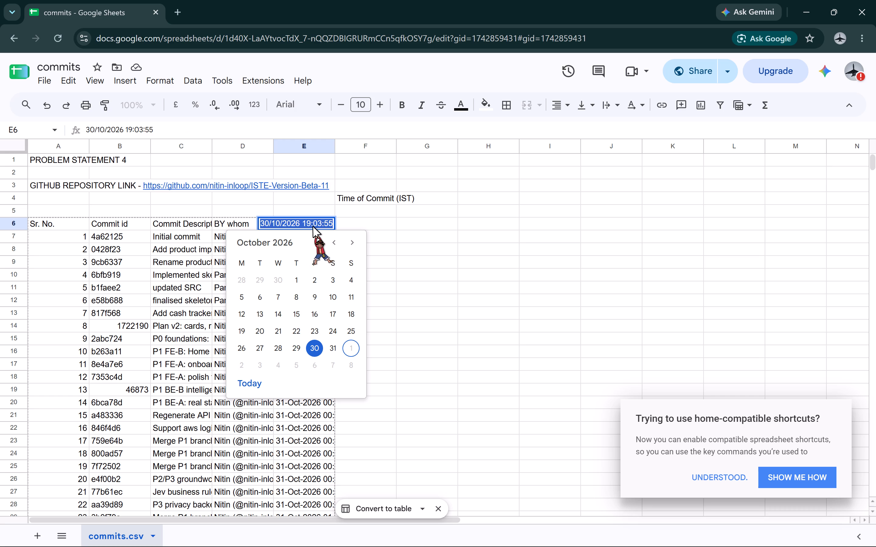
pyautogui.hotkey('ctrl', 'c')
pyautogui.click(389, 240)
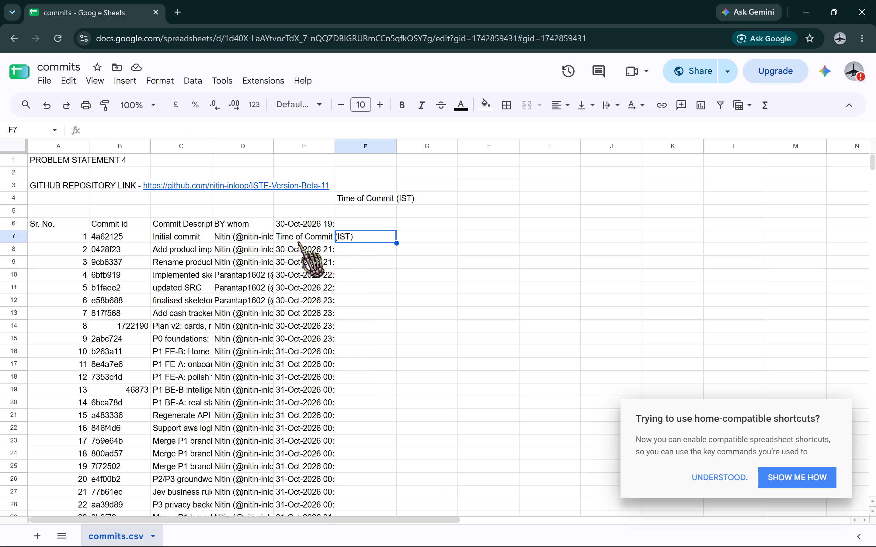
pyautogui.tripleClick(299, 242)
pyautogui.doubleClick(303, 236)
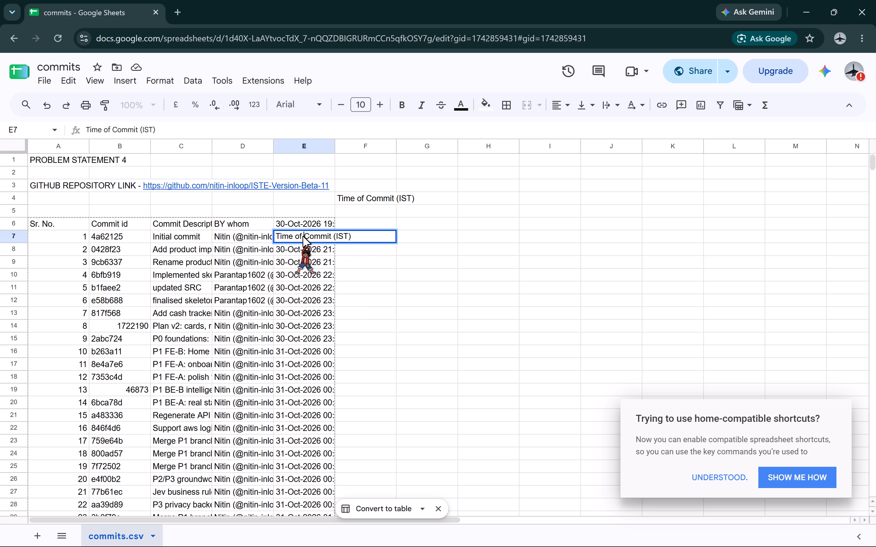
pyautogui.keyDown('ctrl'); pyautogui.doubleClick(303, 236); pyautogui.keyUp('ctrl')
pyautogui.keyDown('ctrl'); pyautogui.click(303, 236); pyautogui.keyUp('ctrl')
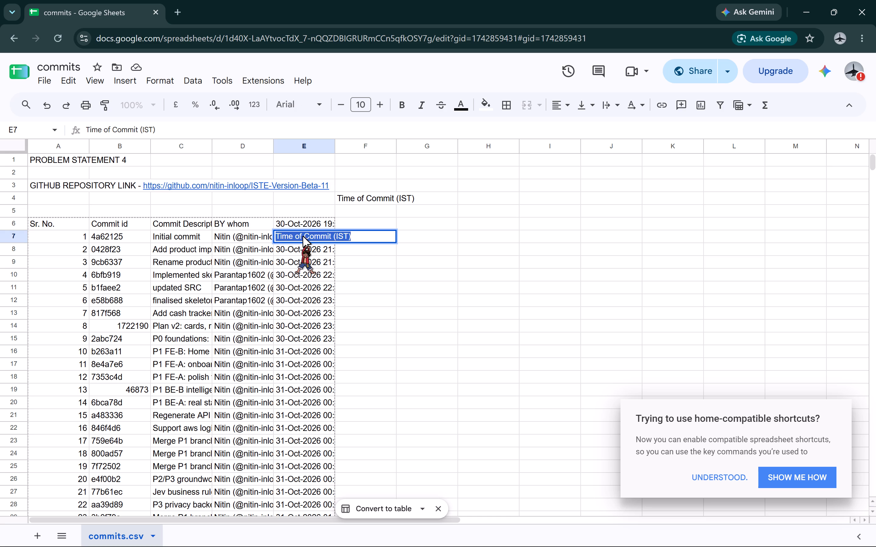
pyautogui.hotkey('ctrl', 'v')
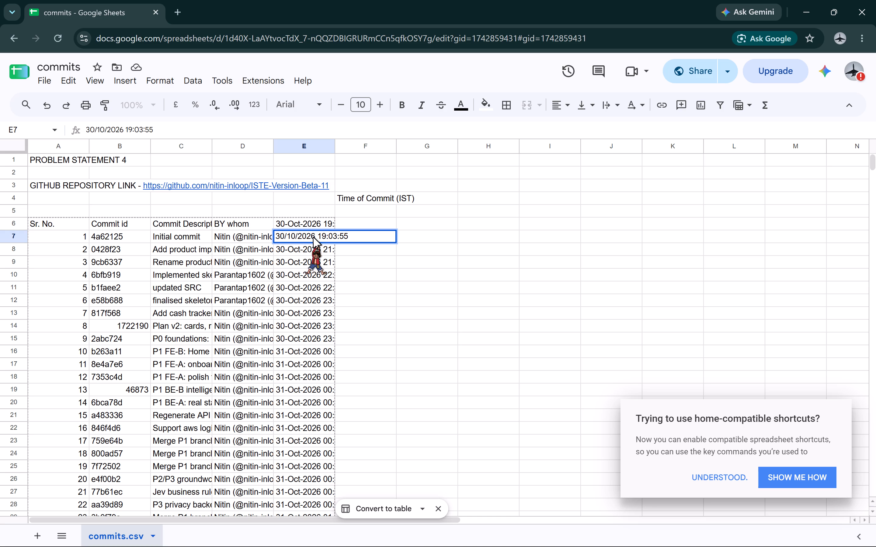
# Copy the Time of Commit (IST) text from cell F4 and replace the date in cell E6 with it.
pyautogui.doubleClick(369, 201)
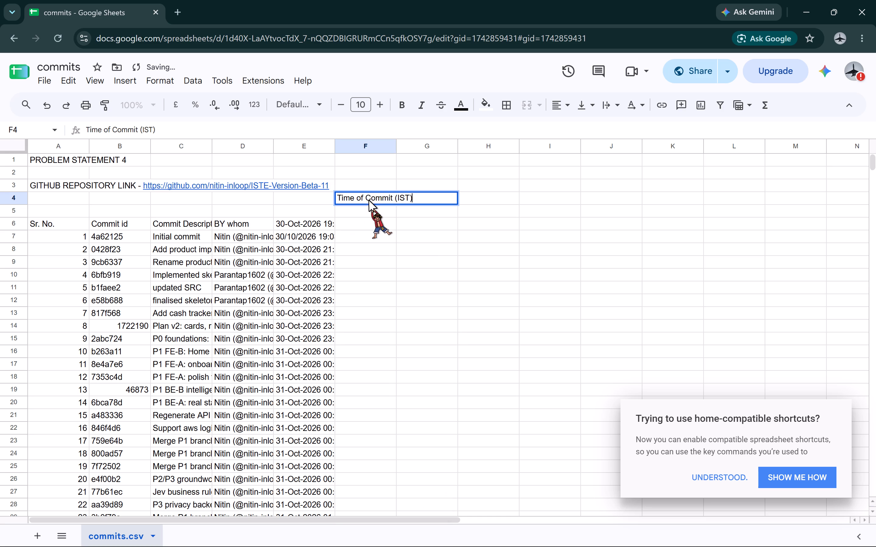
pyautogui.click(369, 201)
pyautogui.hotkey('ctrl', 'c')
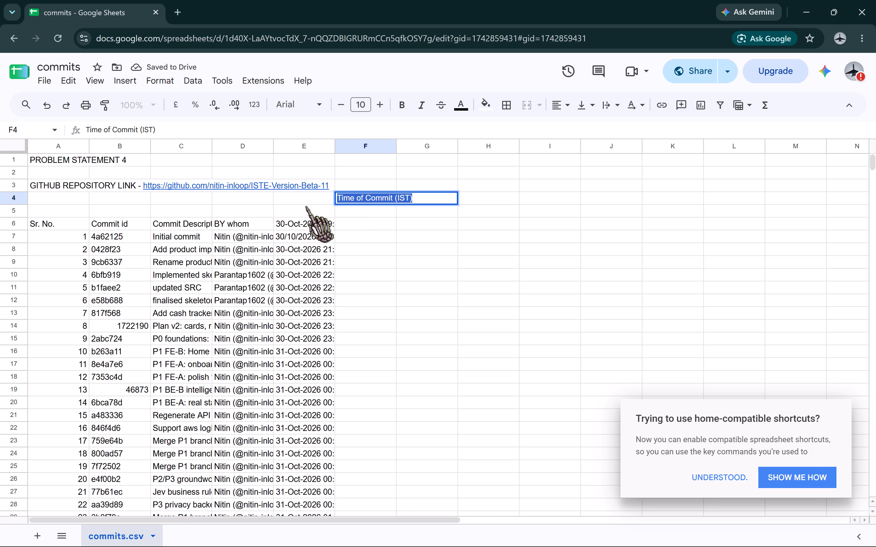
pyautogui.click(293, 231)
pyautogui.doubleClick(305, 226)
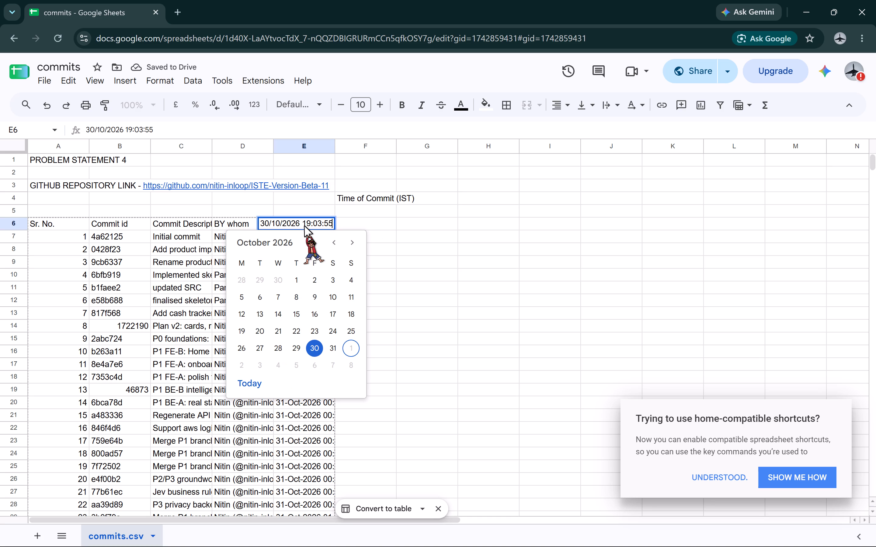
pyautogui.doubleClick(305, 226)
pyautogui.click(305, 226)
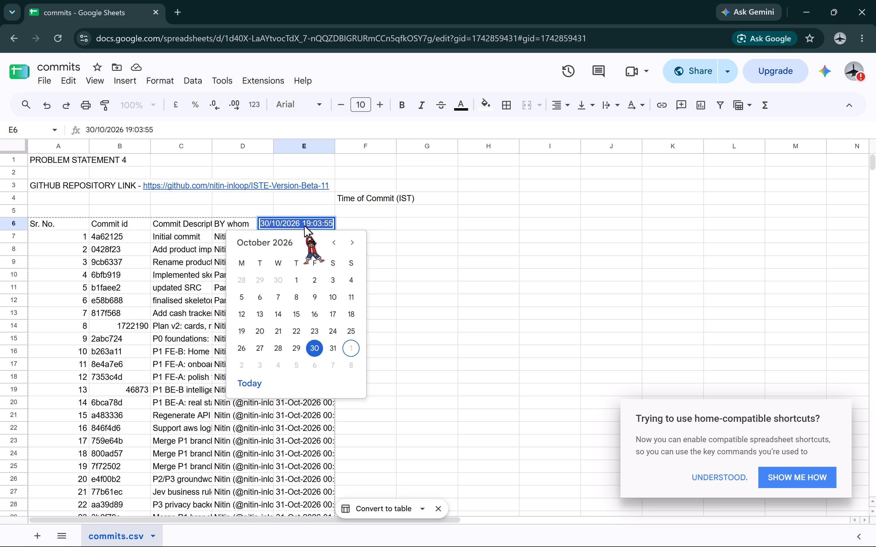
pyautogui.hotkey('ctrl', 'v')
pyautogui.click(365, 222)
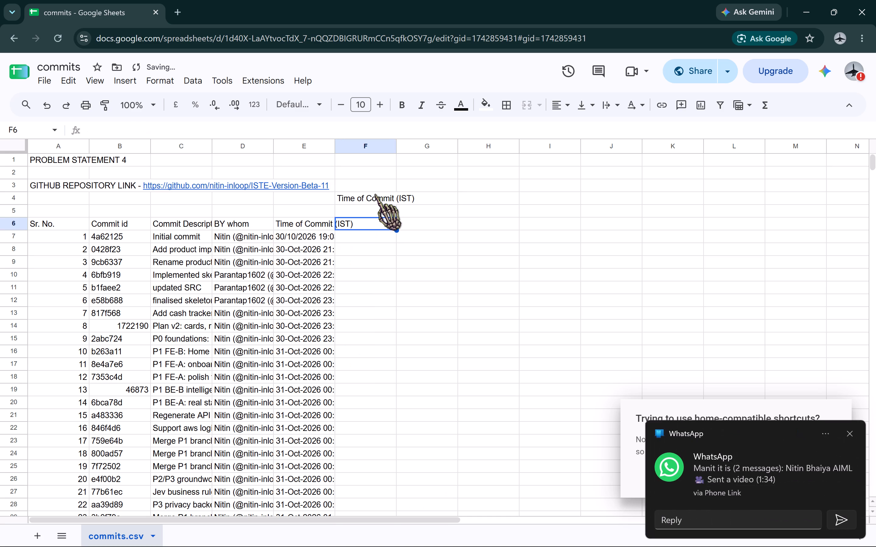
# Delete the temporary Time of Commit (IST) text from cell F4.
pyautogui.doubleClick(376, 195)
pyautogui.click(376, 195)
pyautogui.press('BackSpace')
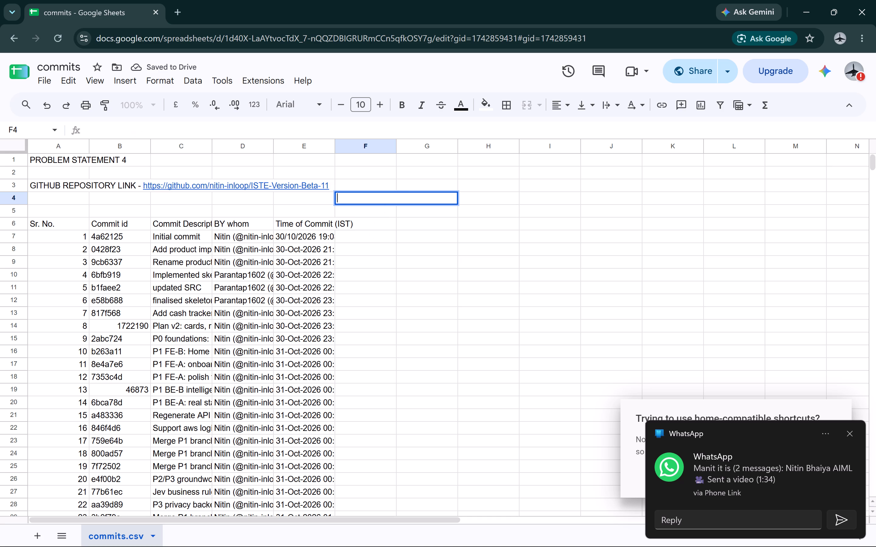
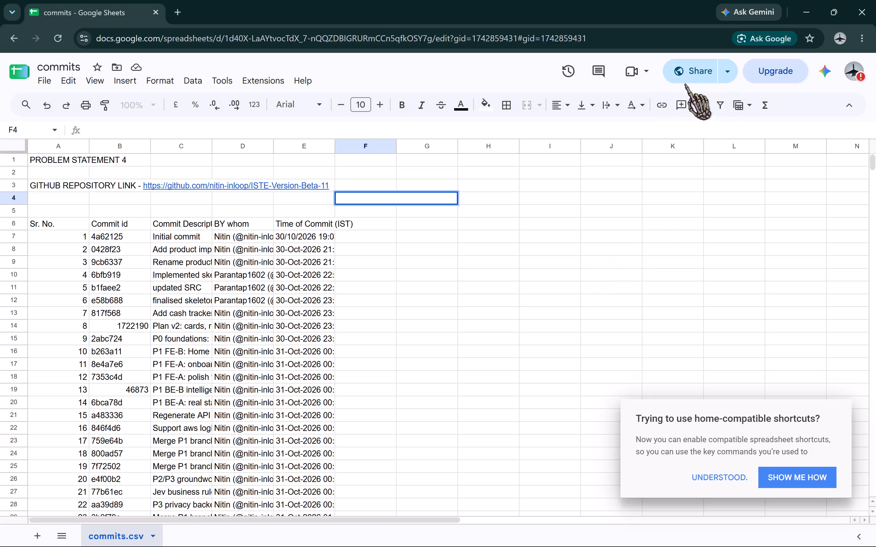
# Copy the sharing link of the commits spreadsheet and close the sharing settings.
pyautogui.click(692, 74)
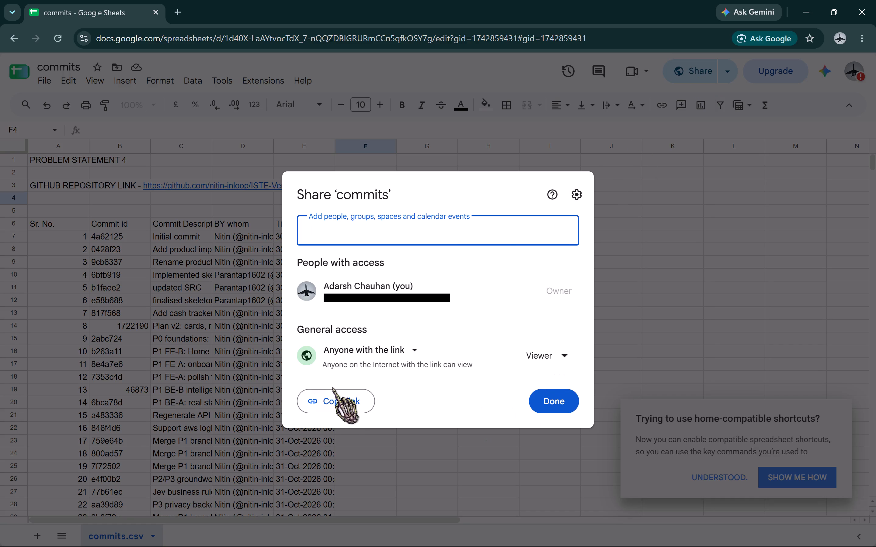
pyautogui.click(339, 402)
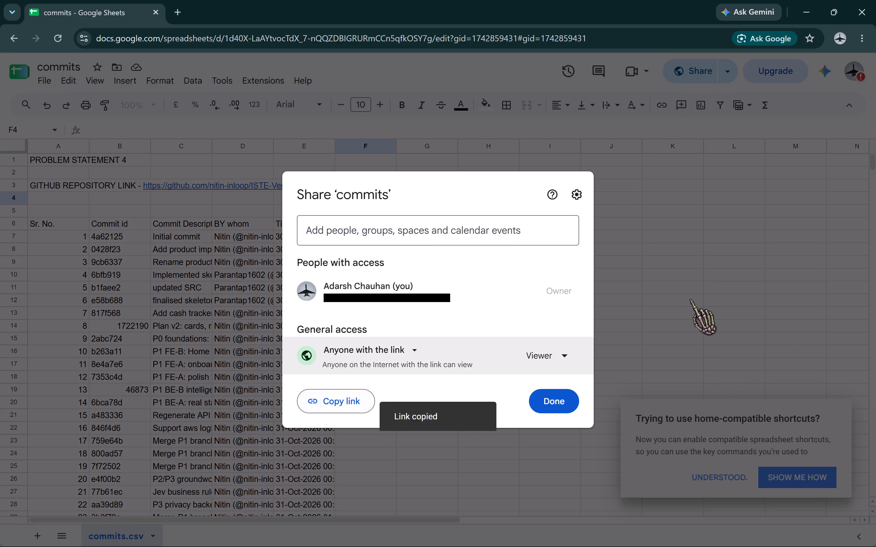
pyautogui.click(691, 300)
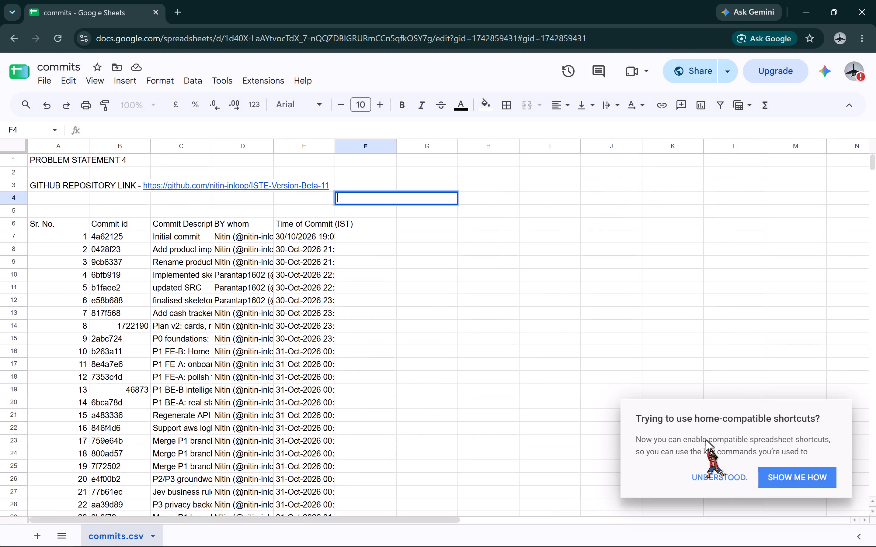
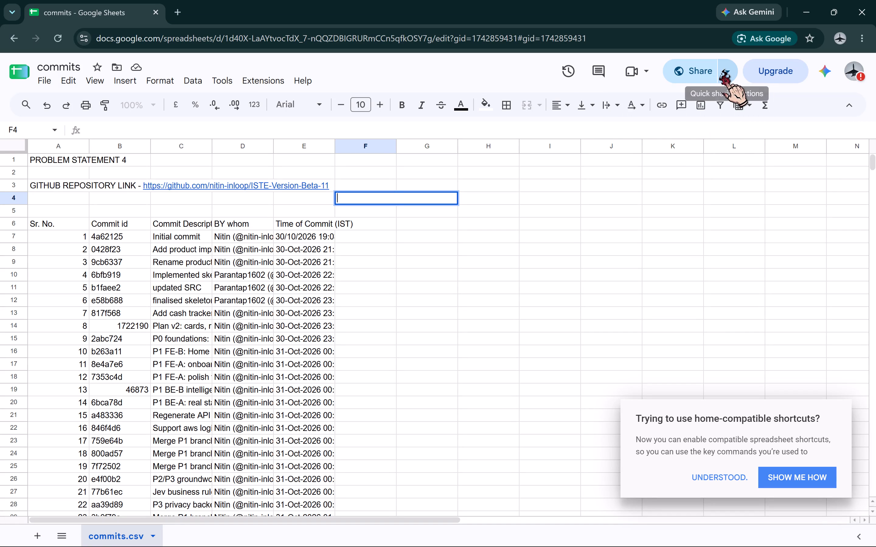
# Change the commits spreadsheet's general access so that anyone with the link has the Editor role.
pyautogui.click(722, 71)
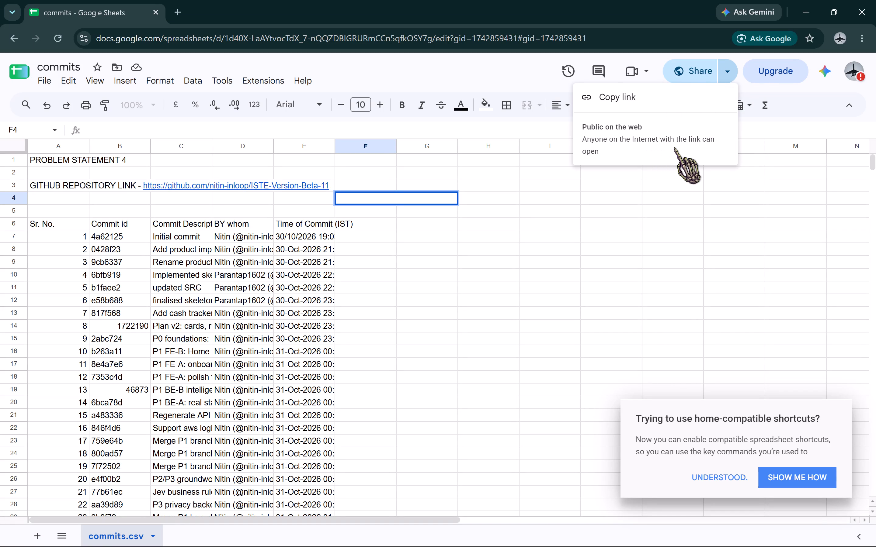
pyautogui.click(696, 75)
pyautogui.click(696, 75)
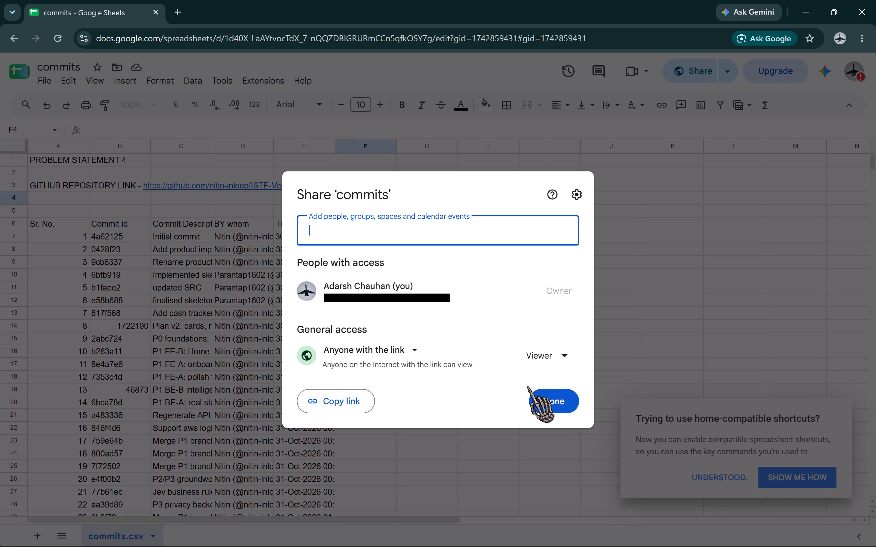
pyautogui.click(410, 352)
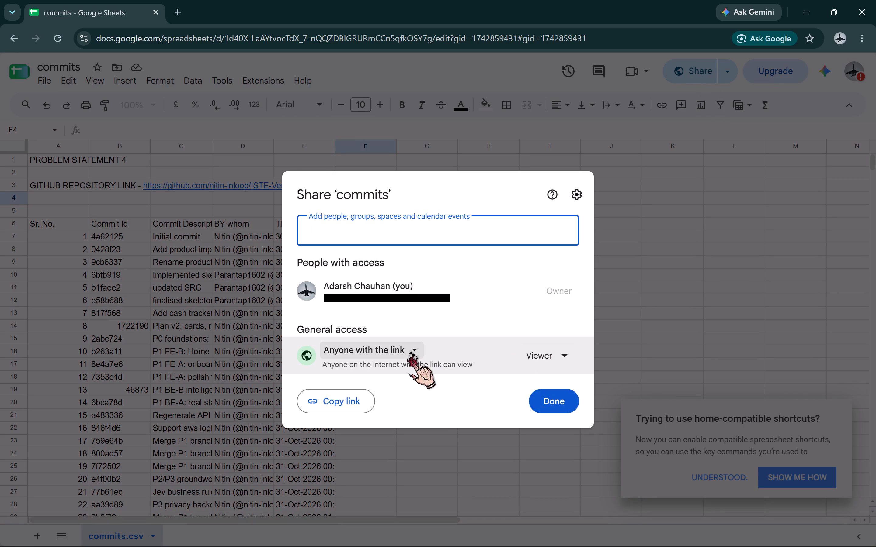
pyautogui.click(554, 358)
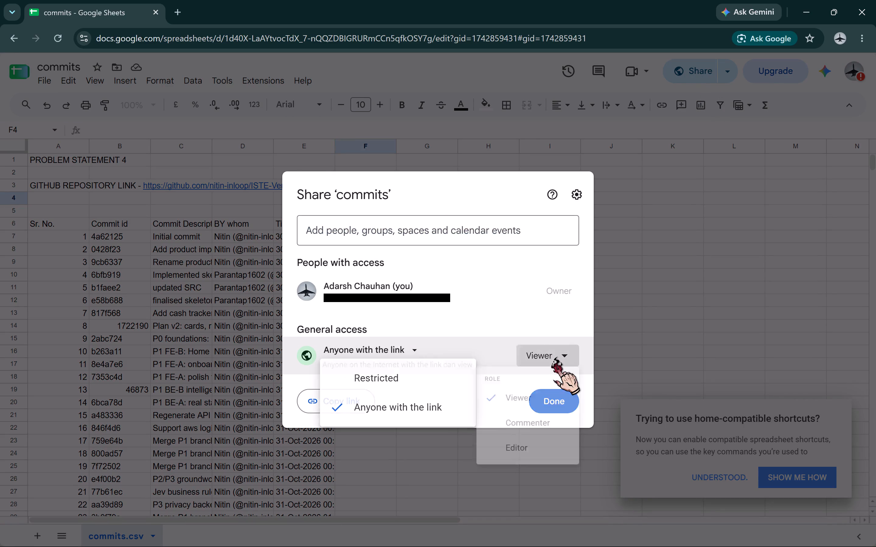
pyautogui.click(515, 465)
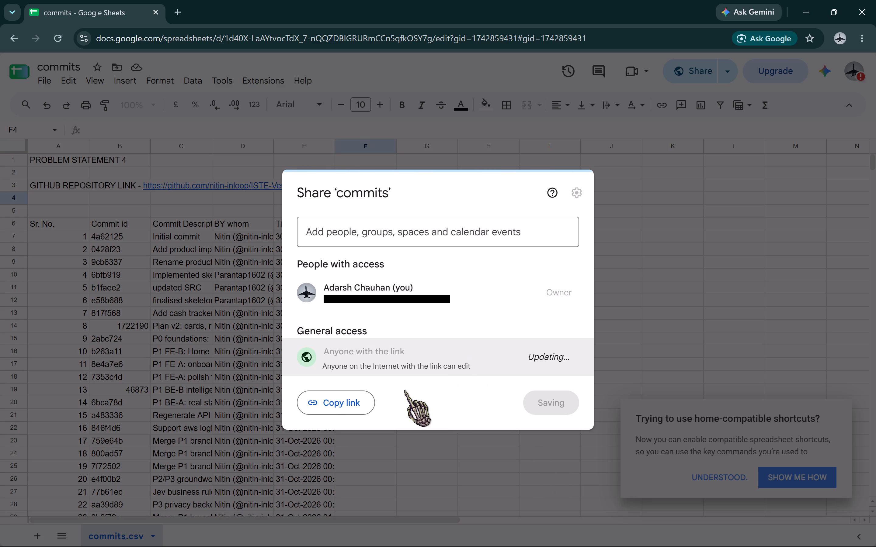
# Copy the sharing link of the commits spreadsheet.
pyautogui.click(353, 395)
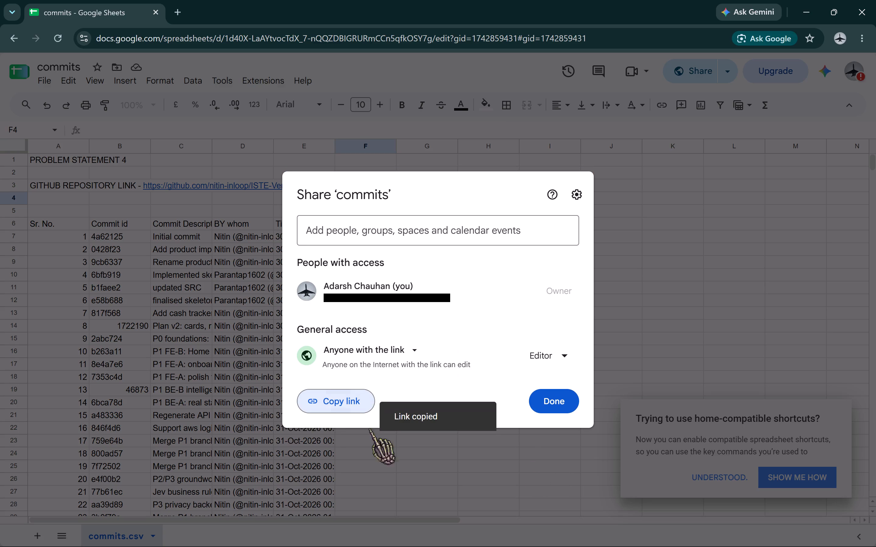